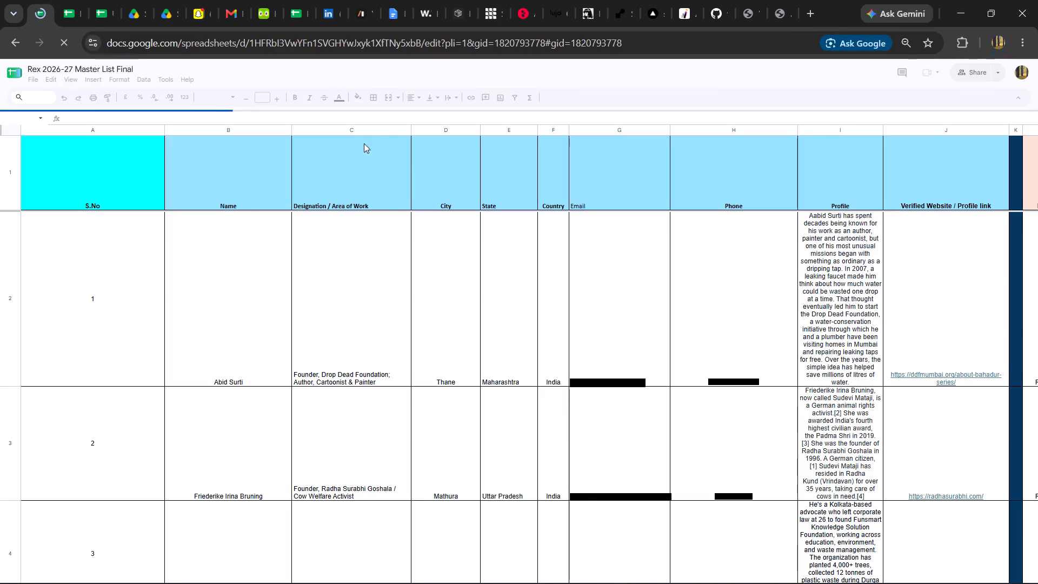
Examine the last nominee entries and the summary block at the end of the Master List RKGF 2026-27 sheet.
{"action": "left_click", "coordinate": [382, 369]}
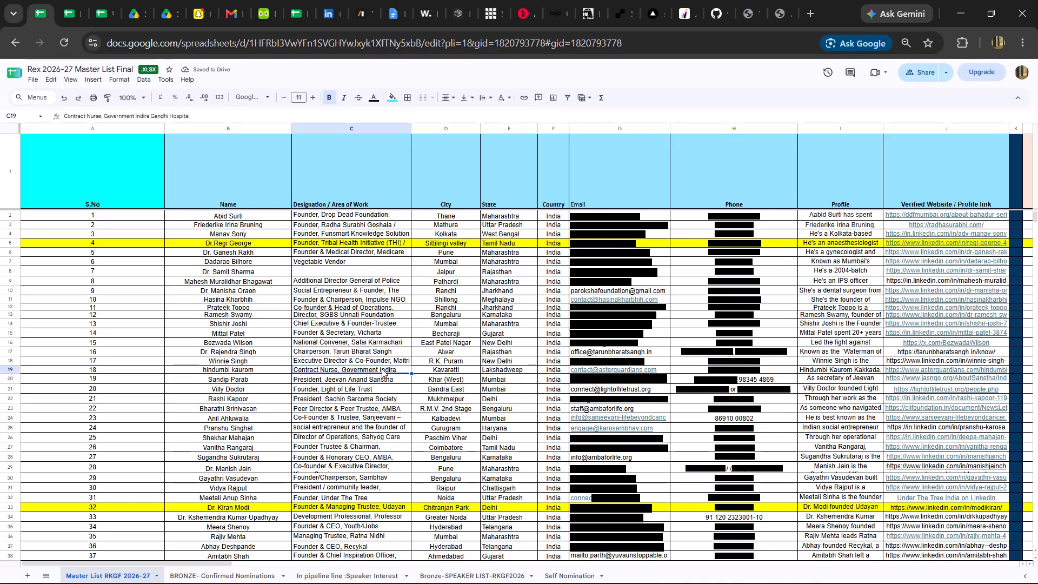
{"action": "scroll", "coordinate": [382, 369], "scroll_direction": "down", "scroll_amount": 20}
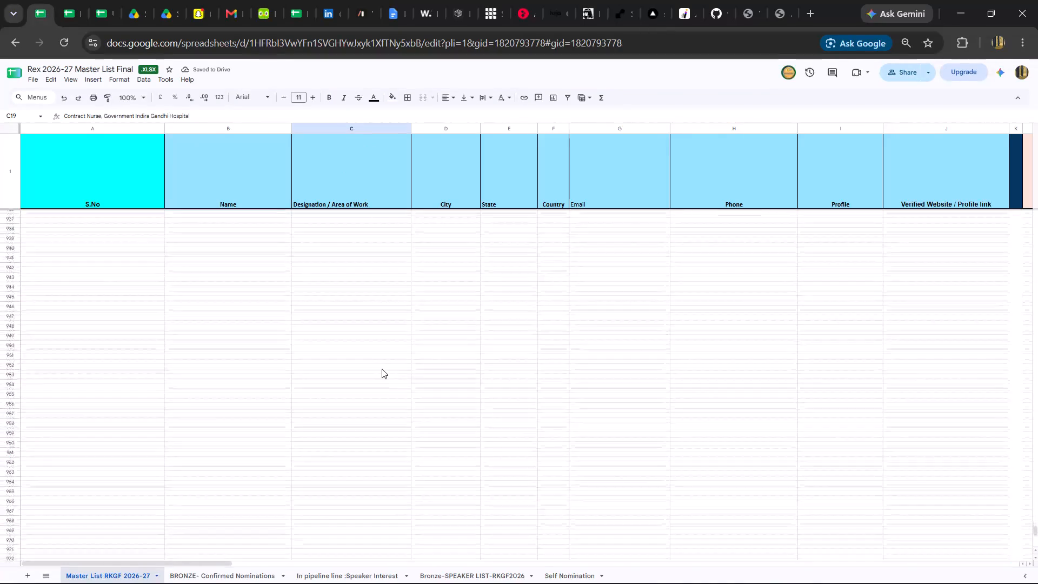
{"action": "scroll", "coordinate": [382, 369], "scroll_direction": "up", "scroll_amount": 11}
{"action": "scroll", "coordinate": [382, 369], "scroll_direction": "down", "scroll_amount": 6}
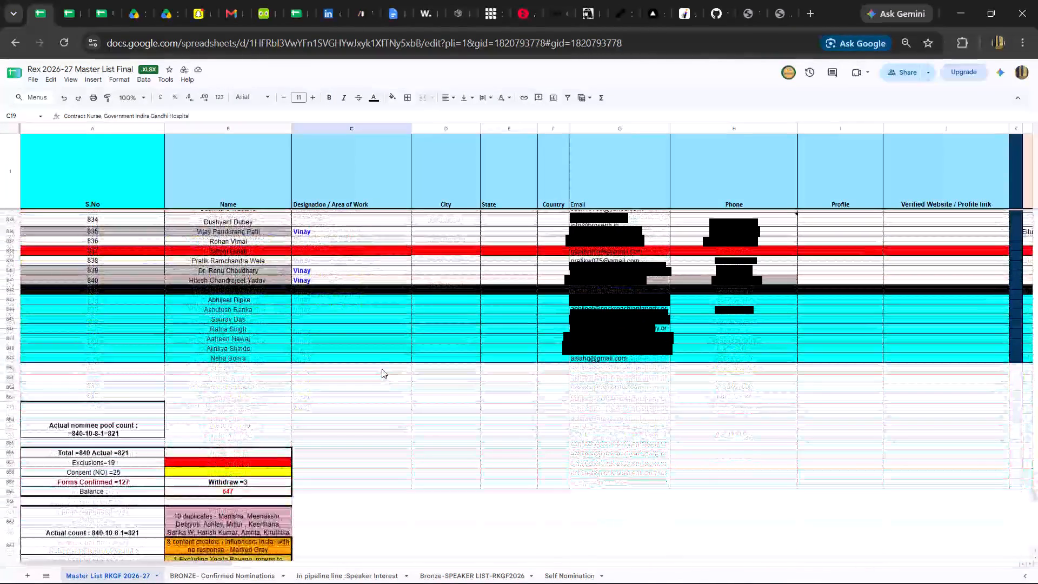
{"action": "scroll", "coordinate": [382, 369], "scroll_direction": "left", "scroll_amount": 2}
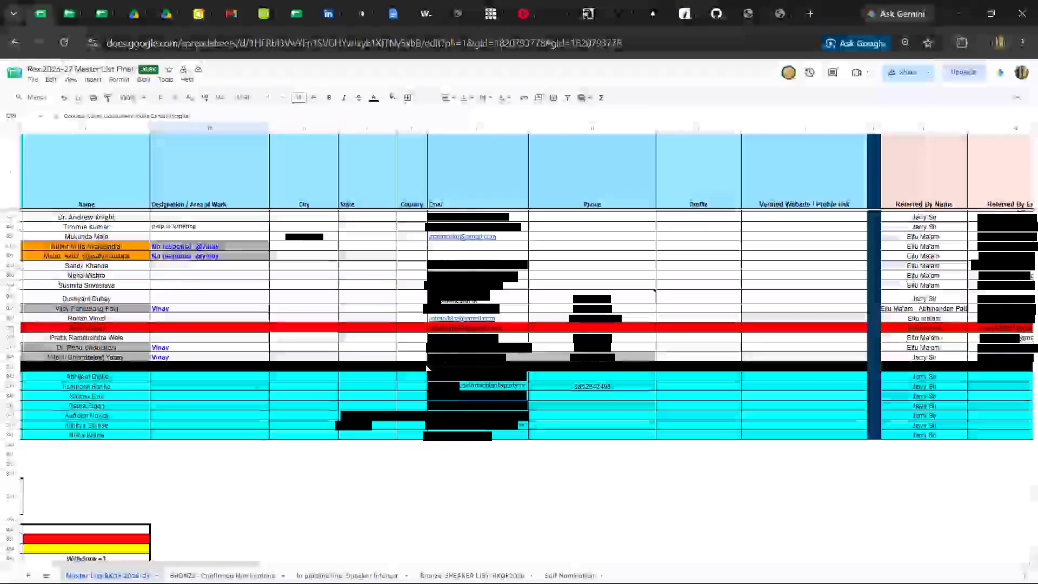
Examine the contact, profile, referral and category columns for the last nominee rows of the Master List RKGF 2026-27 sheet.
{"action": "scroll", "coordinate": [440, 363], "scroll_direction": "left", "scroll_amount": 1}
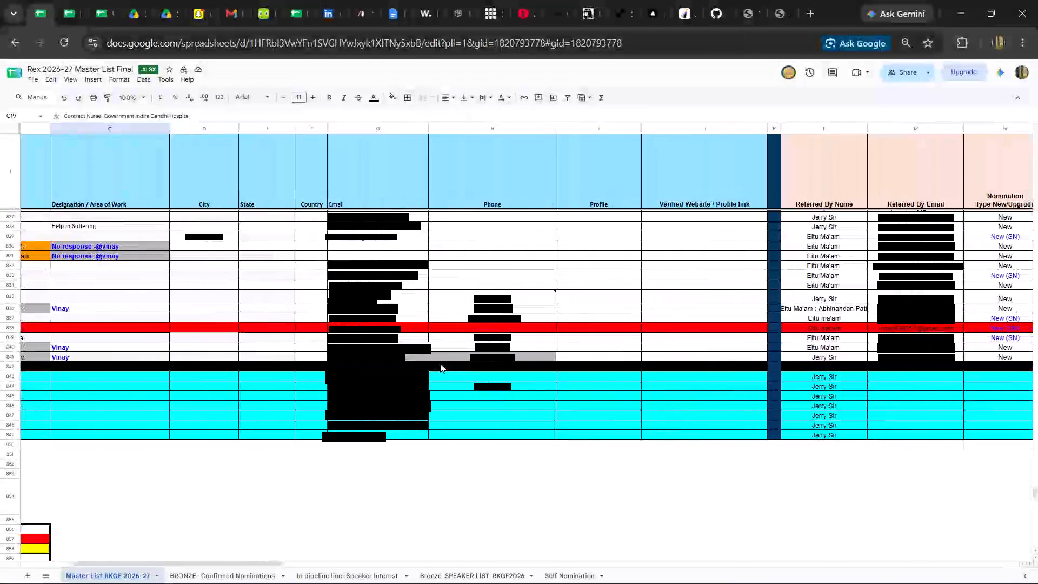
{"action": "scroll", "coordinate": [440, 363], "scroll_direction": "left", "scroll_amount": 1}
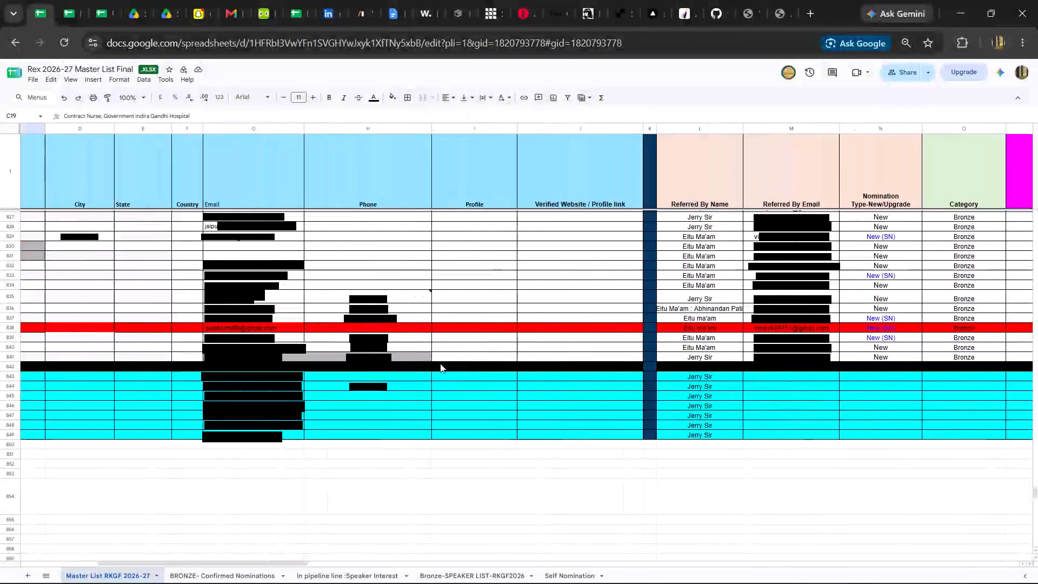
{"action": "scroll", "coordinate": [440, 363], "scroll_direction": "left", "scroll_amount": 1}
{"action": "scroll", "coordinate": [440, 363], "scroll_direction": "right", "scroll_amount": 4}
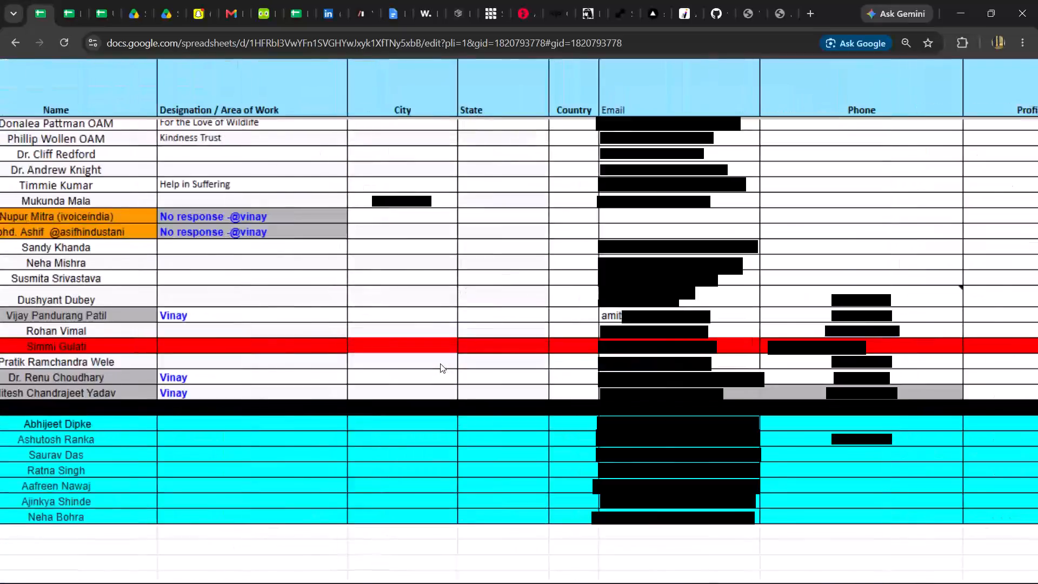
{"action": "scroll", "coordinate": [504, 390], "scroll_direction": "left", "scroll_amount": 2}
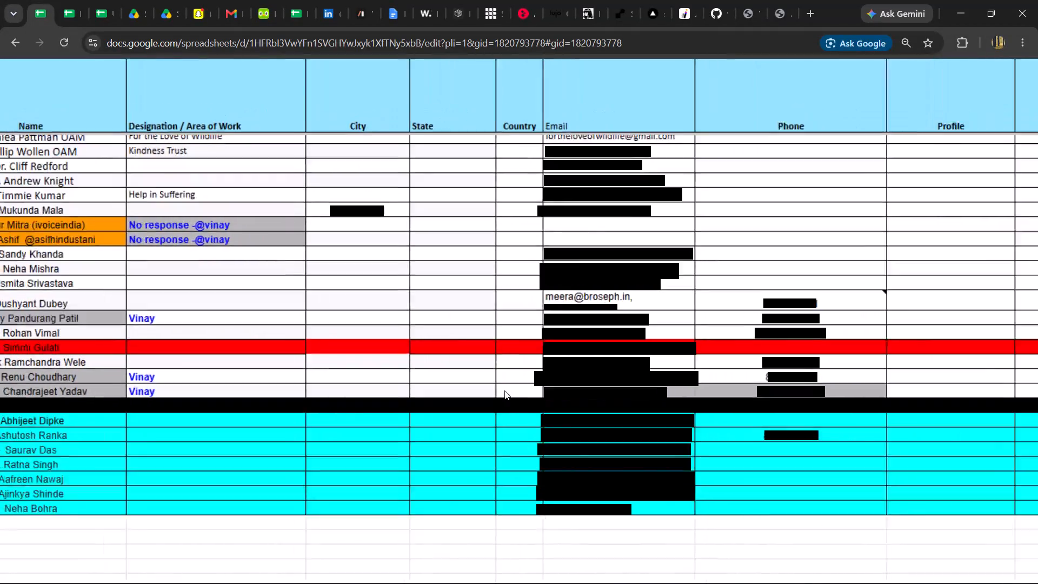
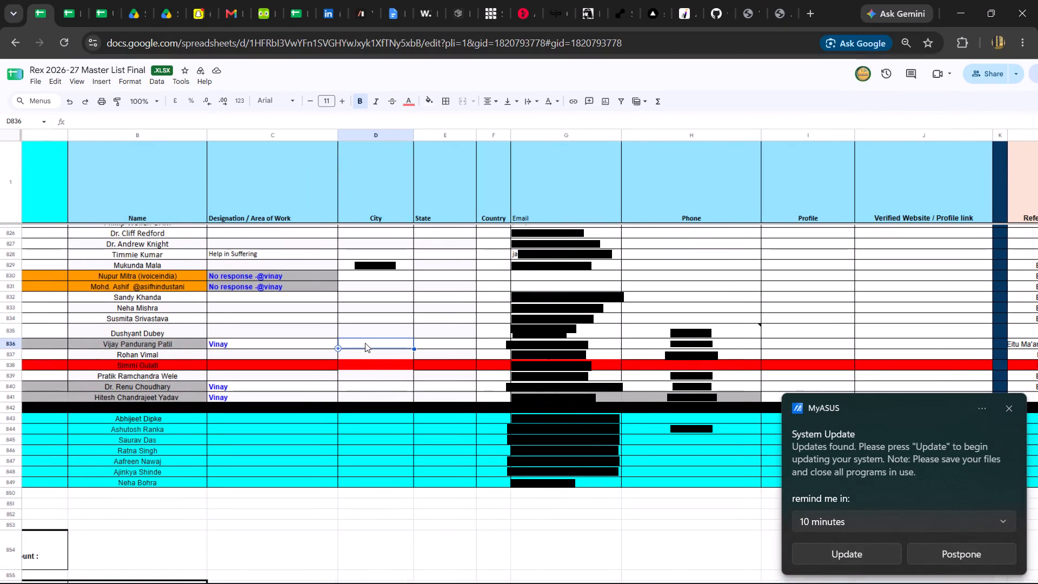
Examine the nominee entry in row 836 across its location, contact, profile and referral columns.
{"action": "key", "text": "Right"}
{"action": "key", "text": "Right"}
{"action": "key", "text": "Right"}
{"action": "key", "text": "Right"}
{"action": "key", "text": "Right"}
{"action": "key", "text": "Right"}
{"action": "key", "text": "Right"}
{"action": "key", "text": "Right"}
{"action": "key", "text": "Right"}
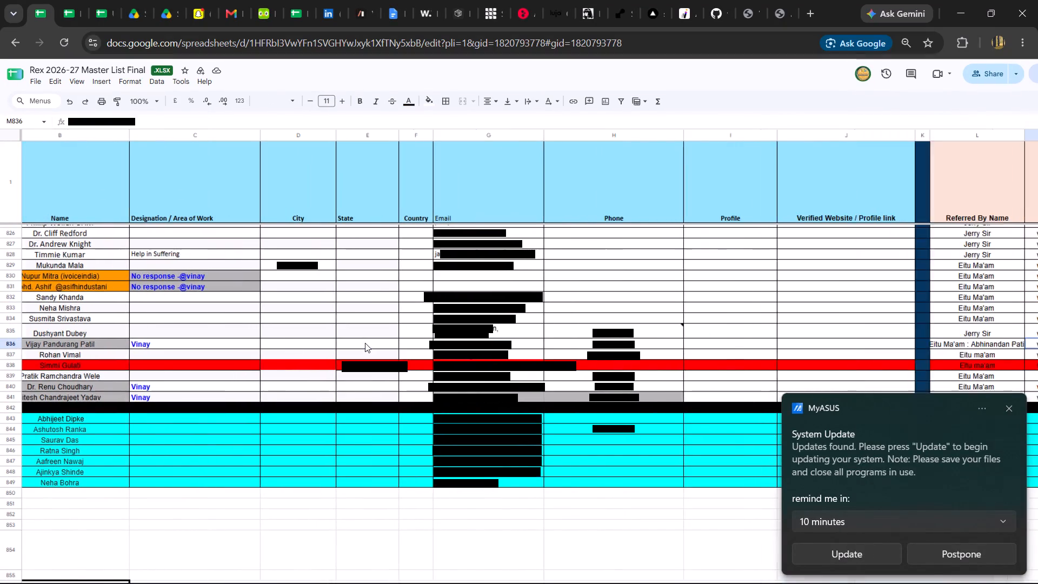
Examine row 836's referral, nomination type, category, consent and form-sent columns on the Master List sheet.
{"action": "key", "text": "Right"}
{"action": "key", "text": "Right"}
{"action": "key", "text": "Right"}
{"action": "key", "text": "Right"}
{"action": "key", "text": "Right"}
{"action": "key", "text": "Right"}
{"action": "key", "text": "Left"}
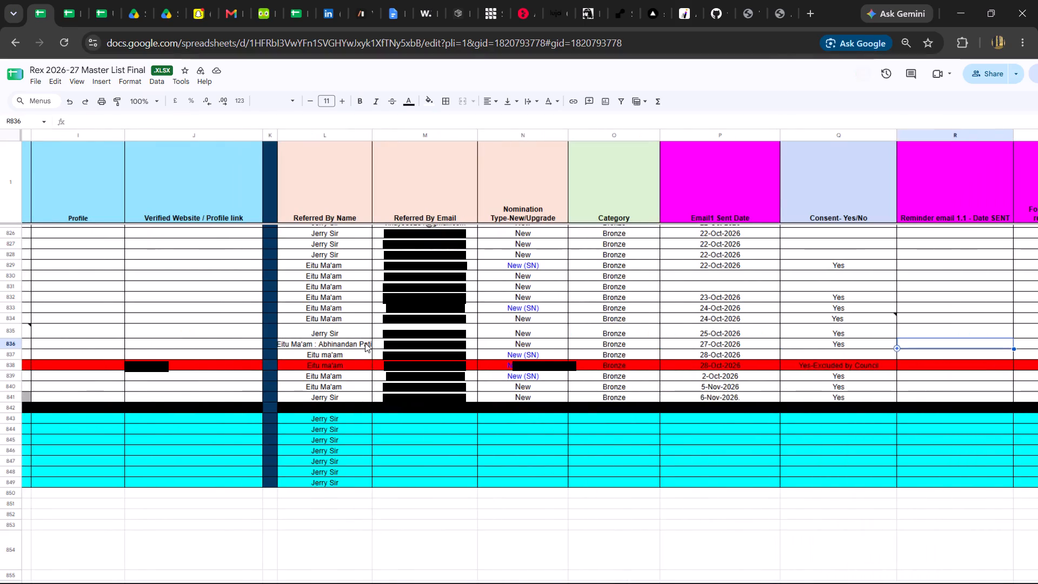
{"action": "key", "text": "Right"}
{"action": "key", "text": "Right"}
{"action": "key", "text": "Right"}
{"action": "key", "text": "Right"}
{"action": "key", "text": "Right"}
{"action": "key", "text": "Left"}
{"action": "key", "text": "Left"}
{"action": "key", "text": "Right"}
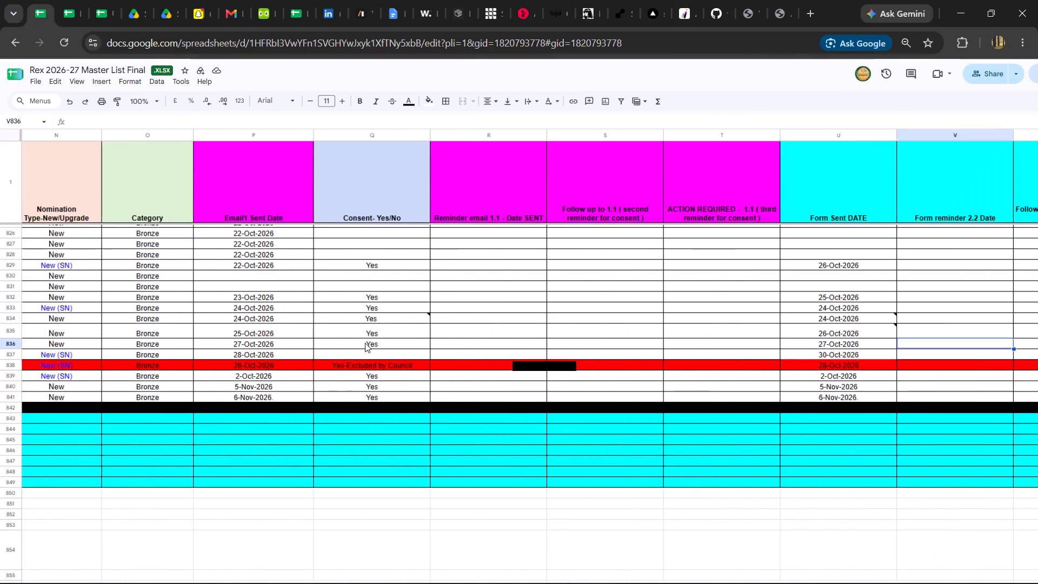
Examine row 836's form reminder, form PDF submission, confirmation email and citation columns.
{"action": "key", "text": "Right"}
{"action": "key", "text": "Right"}
{"action": "key", "text": "Right"}
{"action": "key", "text": "Right"}
{"action": "key", "text": "Right"}
{"action": "key", "text": "Right"}
{"action": "key", "text": "Right"}
{"action": "key", "text": "Right"}
{"action": "key", "text": "Left"}
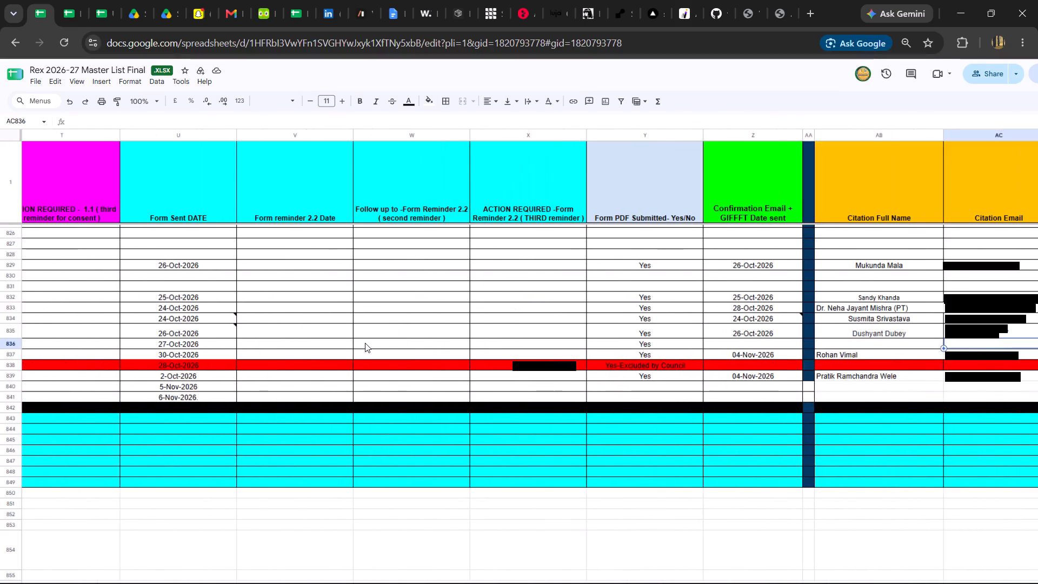
{"action": "key", "text": "Left"}
{"action": "key", "text": "Left"}
{"action": "key", "text": "Left"}
{"action": "key", "text": "Left"}
{"action": "key", "text": "Right"}
{"action": "key", "text": "Right"}
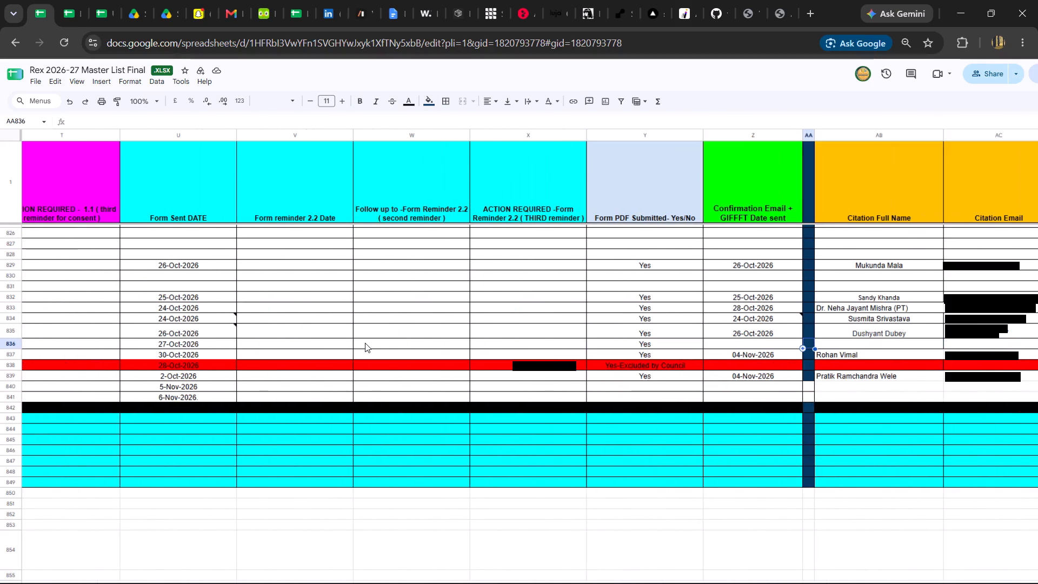
{"action": "key", "text": "Right"}
{"action": "key", "text": "Right"}
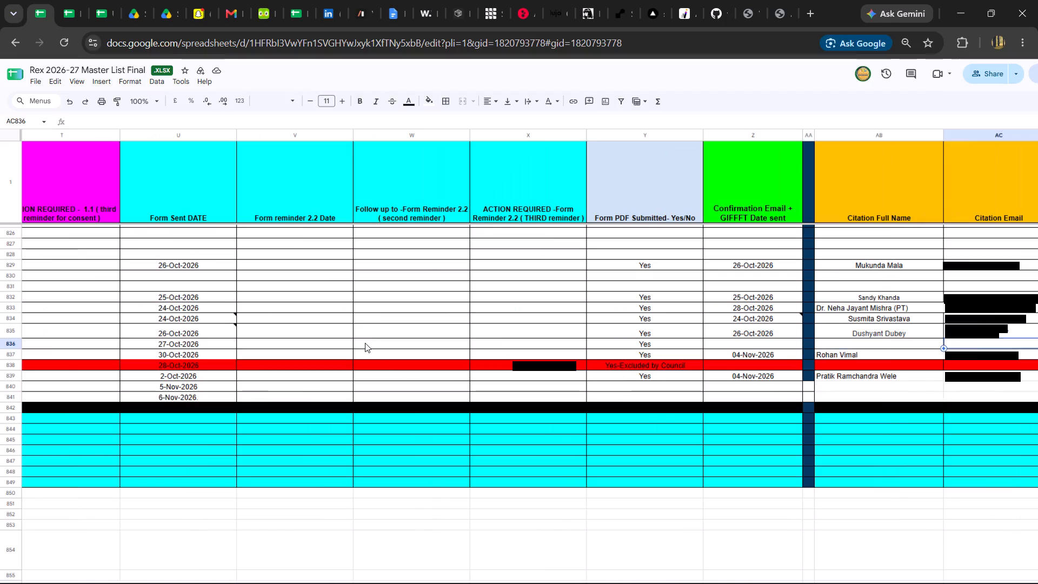
{"action": "key", "text": "Left"}
{"action": "key", "text": "Left"}
{"action": "key", "text": "Right"}
{"action": "key", "text": "Right"}
{"action": "key", "text": "Right"}
{"action": "key", "text": "Right"}
{"action": "key", "text": "Left"}
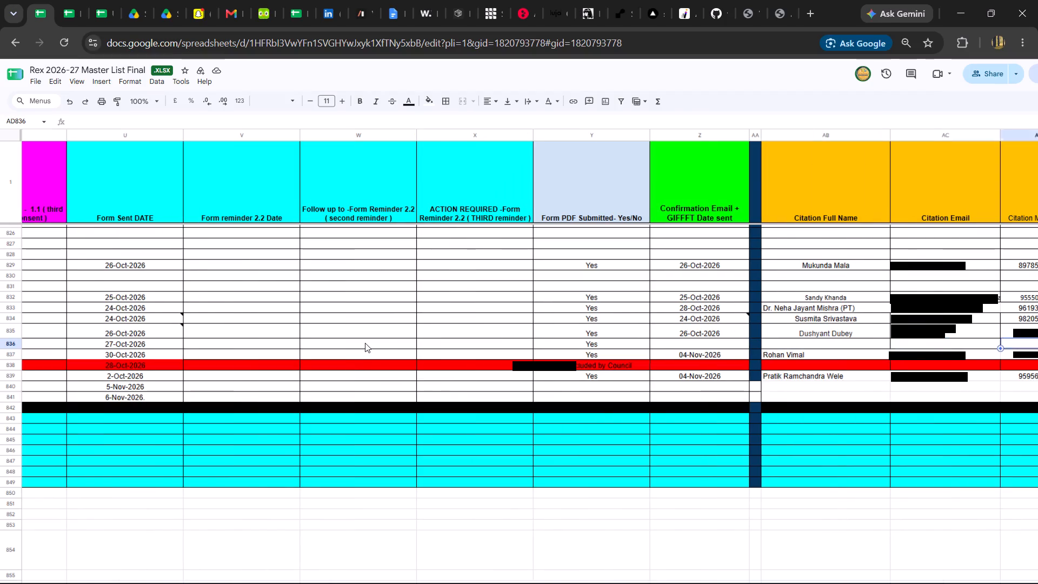
{"action": "key", "text": "Left"}
{"action": "key", "text": "Left"}
{"action": "key", "text": "Left"}
{"action": "key", "text": "Left"}
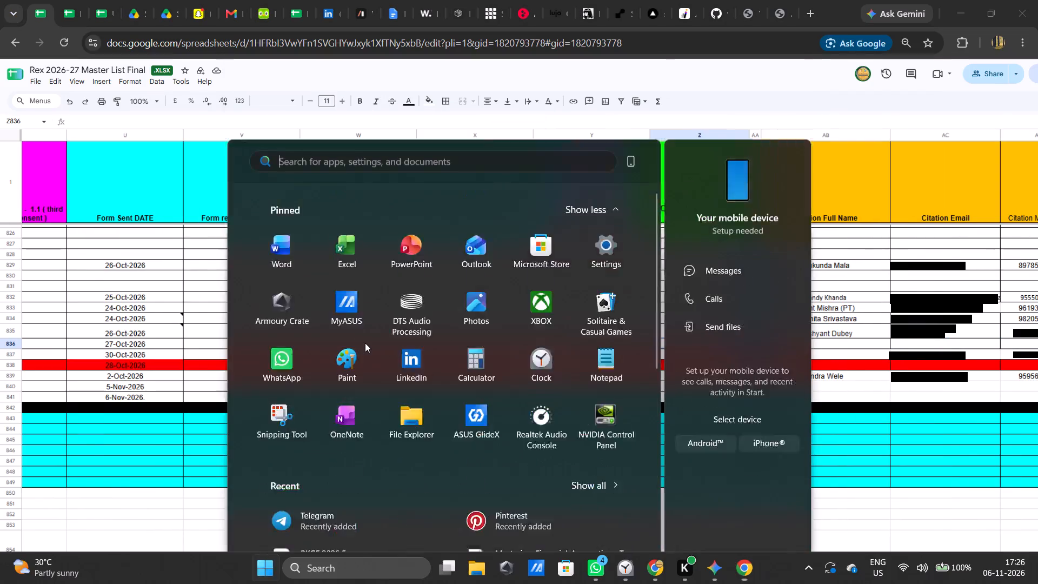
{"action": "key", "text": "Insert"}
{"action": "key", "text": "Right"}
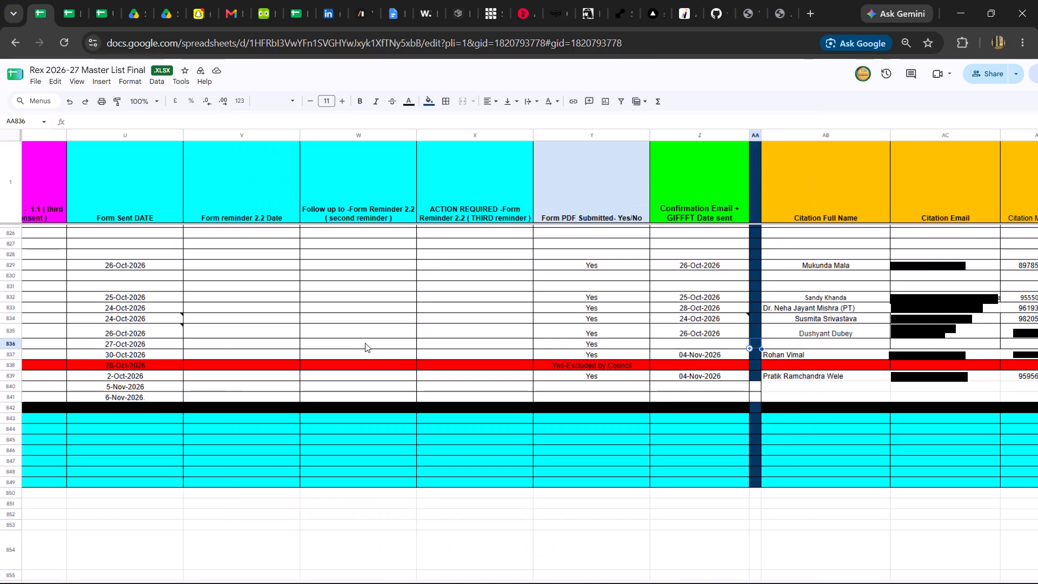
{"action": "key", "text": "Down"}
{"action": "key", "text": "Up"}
Enter 06-Oct-2026 as row 836's Confirmation Email + GIFFFT Date sent, ending on that row's Citation Email cell.
{"action": "key", "text": "Left"}
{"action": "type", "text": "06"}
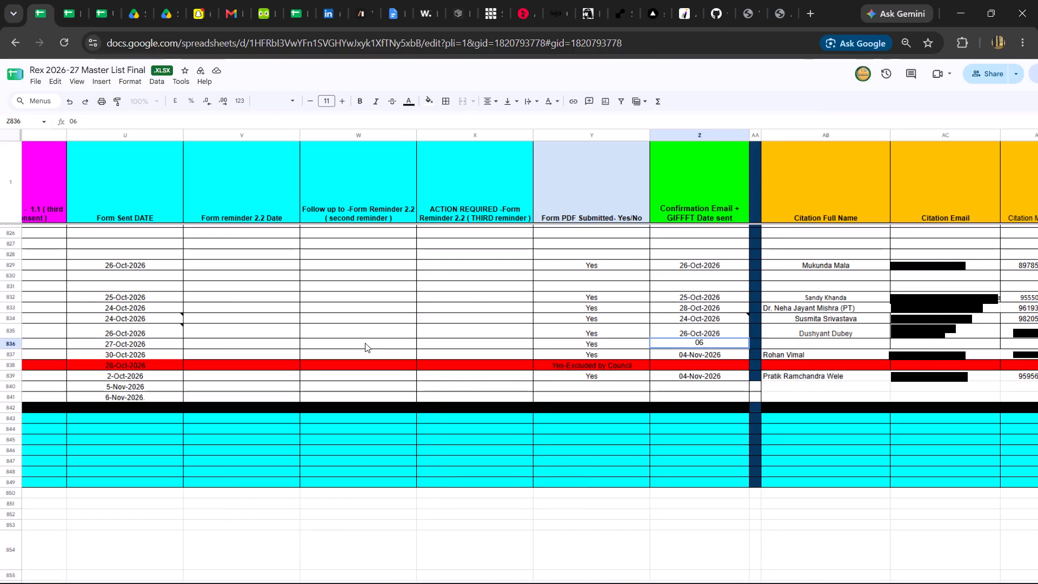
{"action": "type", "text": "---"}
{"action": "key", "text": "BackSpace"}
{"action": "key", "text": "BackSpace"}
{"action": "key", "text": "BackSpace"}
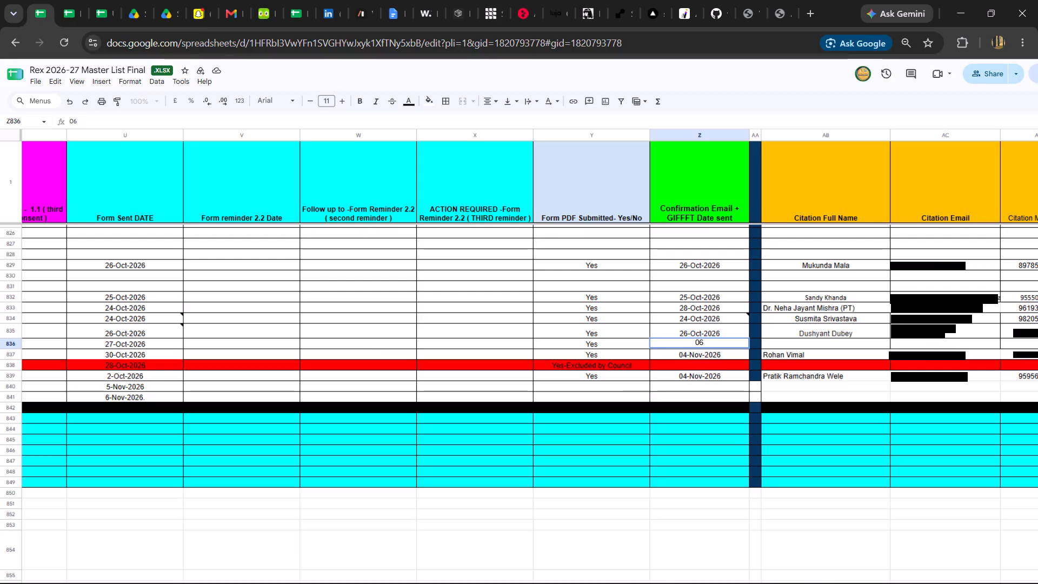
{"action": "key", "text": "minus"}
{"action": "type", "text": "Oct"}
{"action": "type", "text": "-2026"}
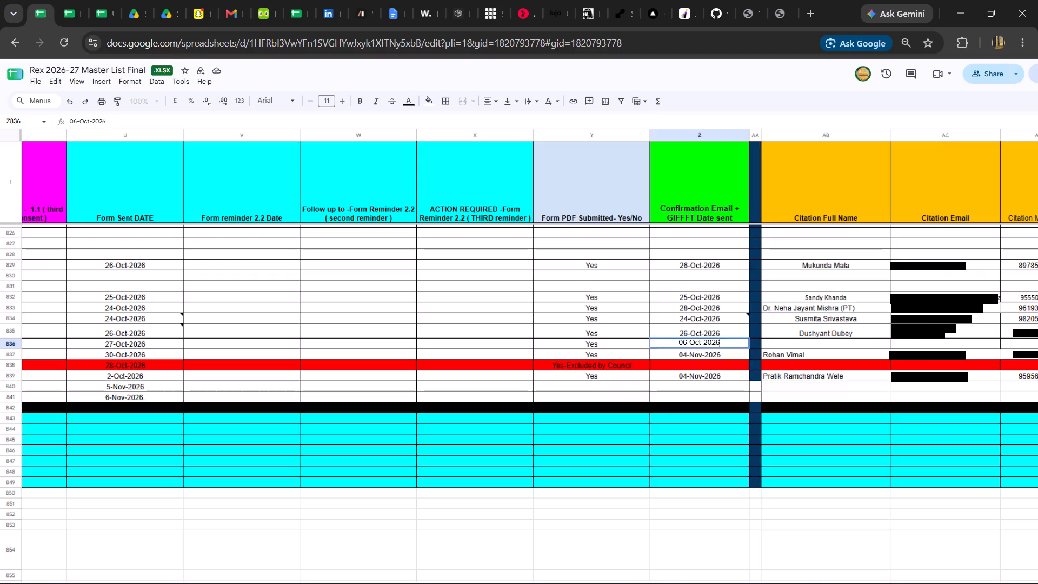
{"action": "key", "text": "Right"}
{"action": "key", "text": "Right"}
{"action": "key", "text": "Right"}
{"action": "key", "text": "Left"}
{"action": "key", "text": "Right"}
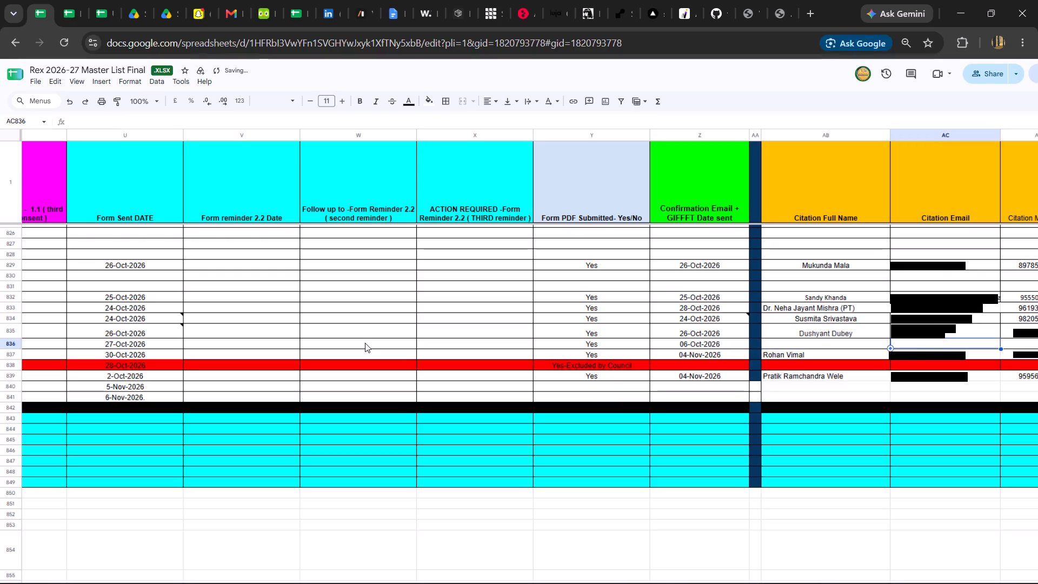
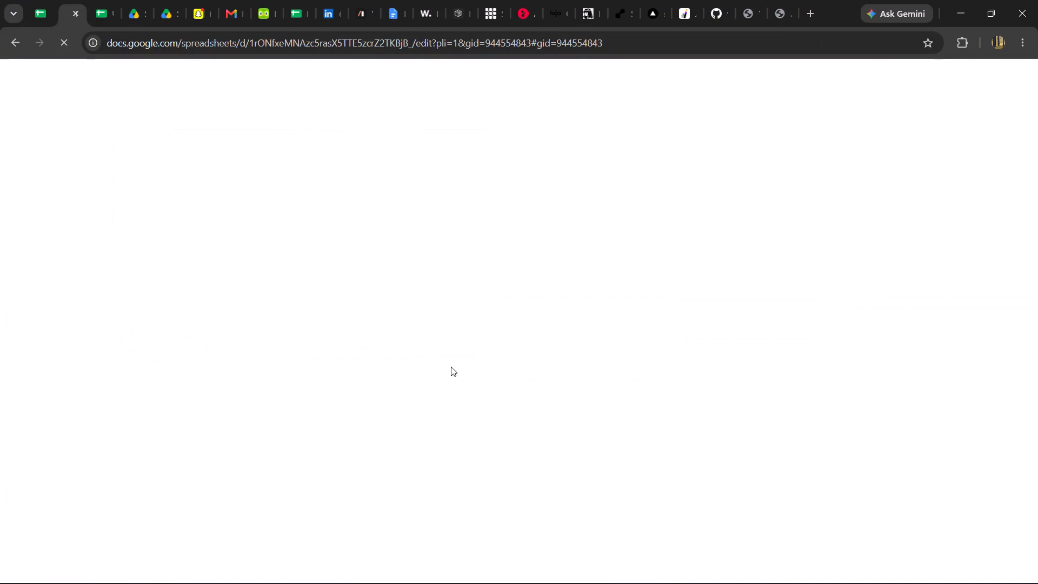
In the untitled spreadsheet, replace the name part of the Bronze PDF file name in C276 with row 836's citation name, without spaces.
{"action": "key", "text": "ctrl+Tab"}
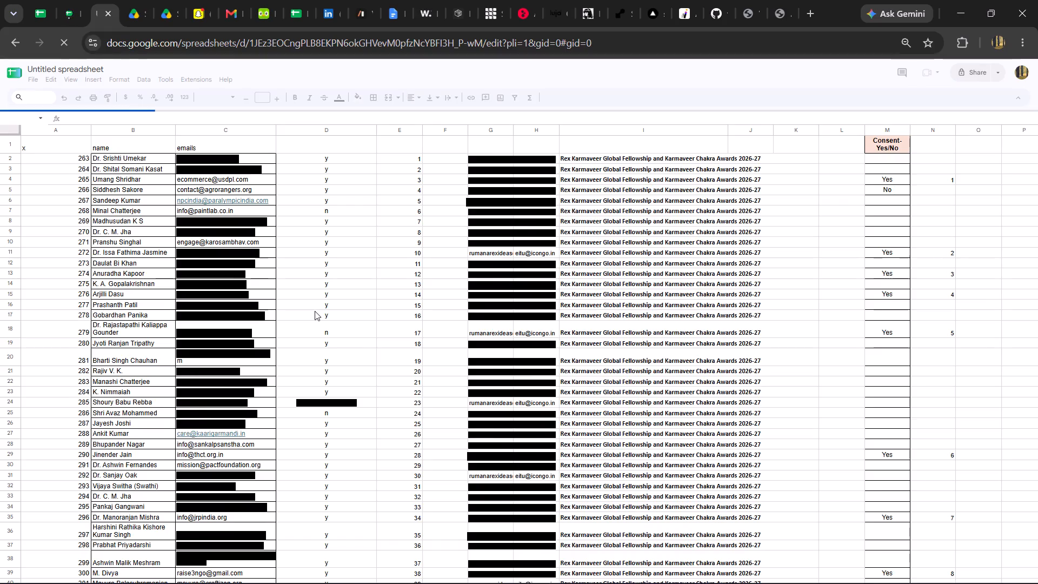
{"action": "scroll", "coordinate": [315, 311], "scroll_direction": "down", "scroll_amount": 15}
{"action": "scroll", "coordinate": [315, 311], "scroll_direction": "up", "scroll_amount": 9}
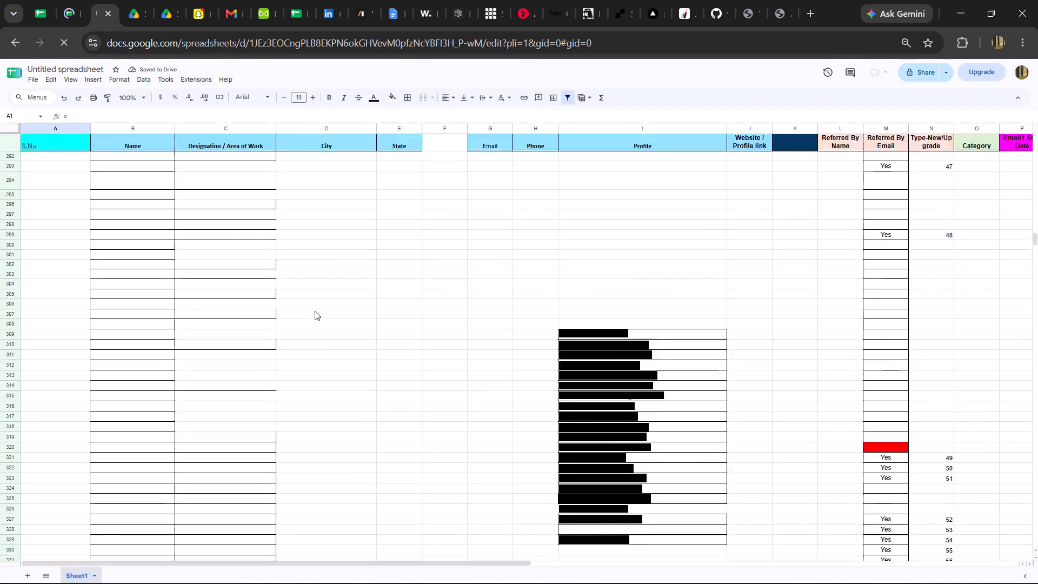
{"action": "scroll", "coordinate": [315, 311], "scroll_direction": "up", "scroll_amount": 3}
{"action": "scroll", "coordinate": [315, 311], "scroll_direction": "down", "scroll_amount": 9}
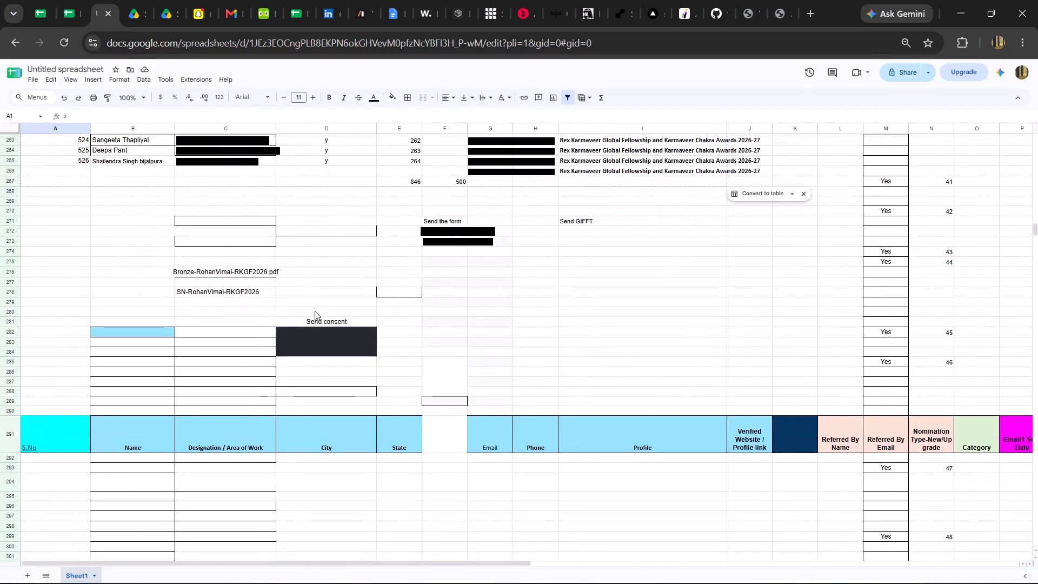
{"action": "left_click", "coordinate": [236, 274]}
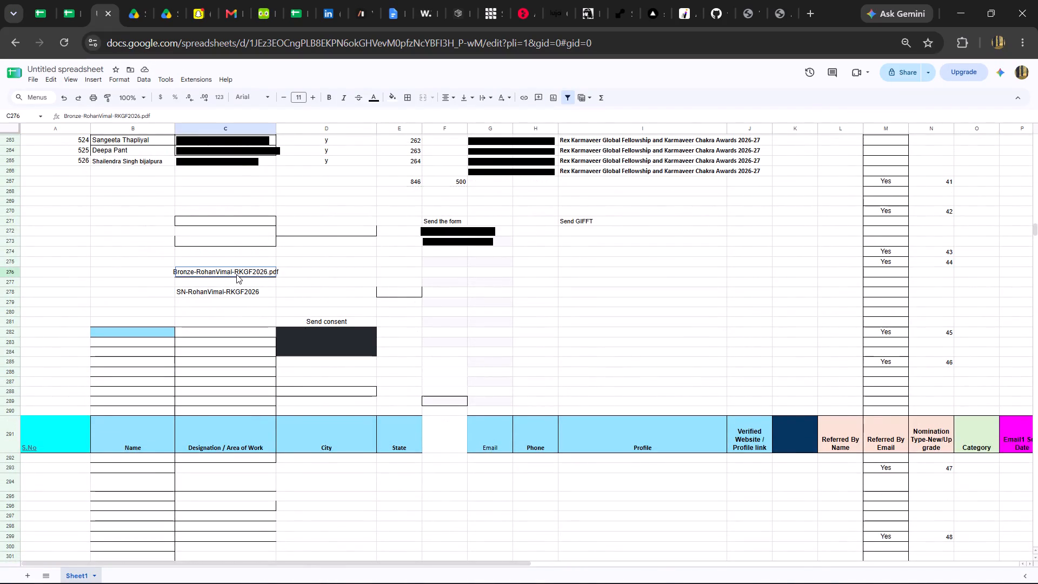
{"action": "double_click", "coordinate": [101, 117]}
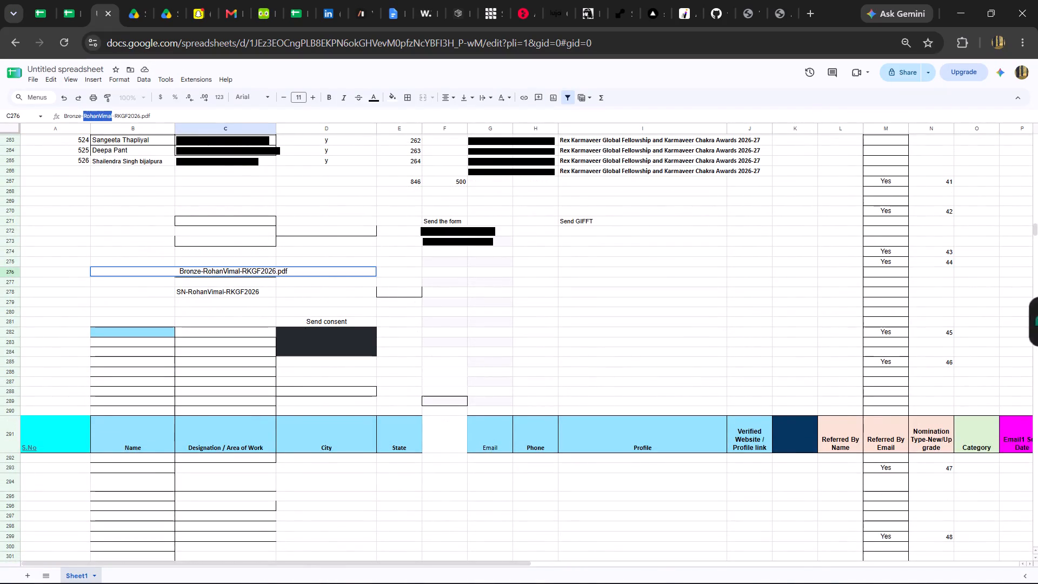
{"action": "key", "text": "ctrl+v"}
{"action": "key", "text": "ctrl+Left"}
{"action": "key", "text": "BackSpace"}
{"action": "key", "text": "ctrl+Left"}
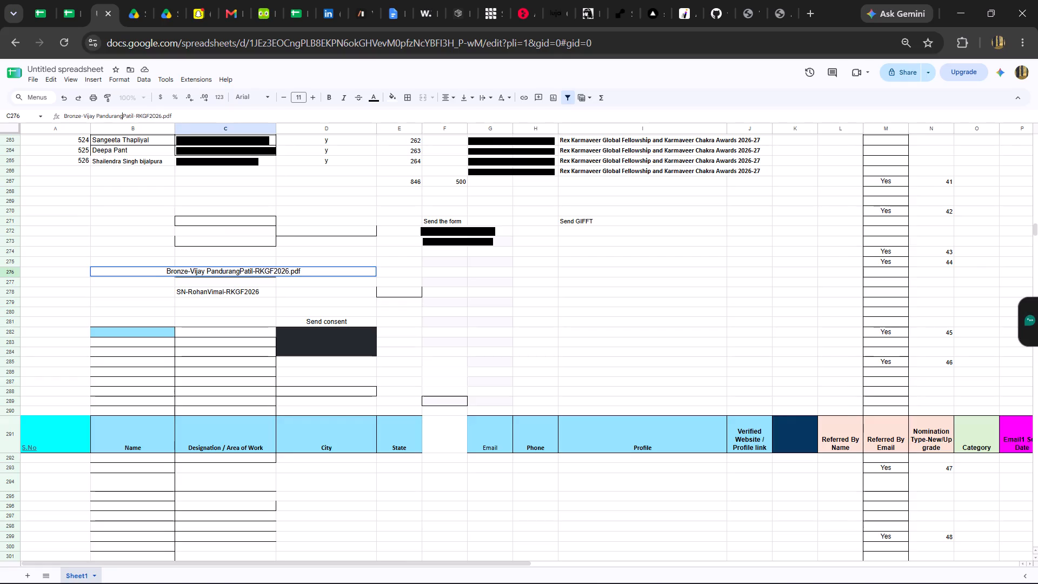
{"action": "key", "text": "BackSpace"}
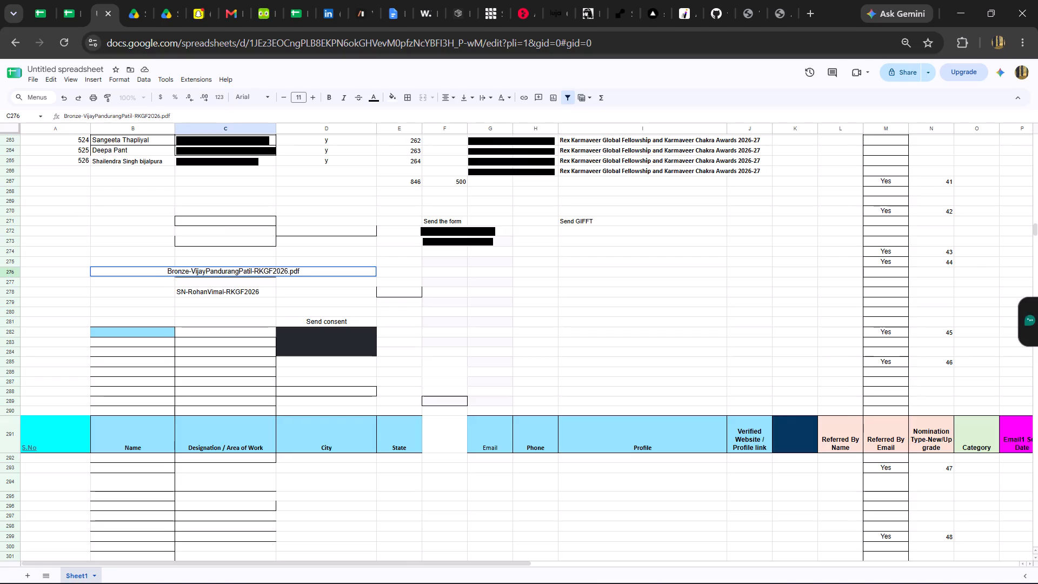
Copy the whole Bronze PDF file name from C276 to row 836's PDF FileName cell in the Master List.
{"action": "key", "text": "ctrl+a"}
{"action": "key", "text": "ctrl+c"}
{"action": "left_click", "coordinate": [38, 5]}
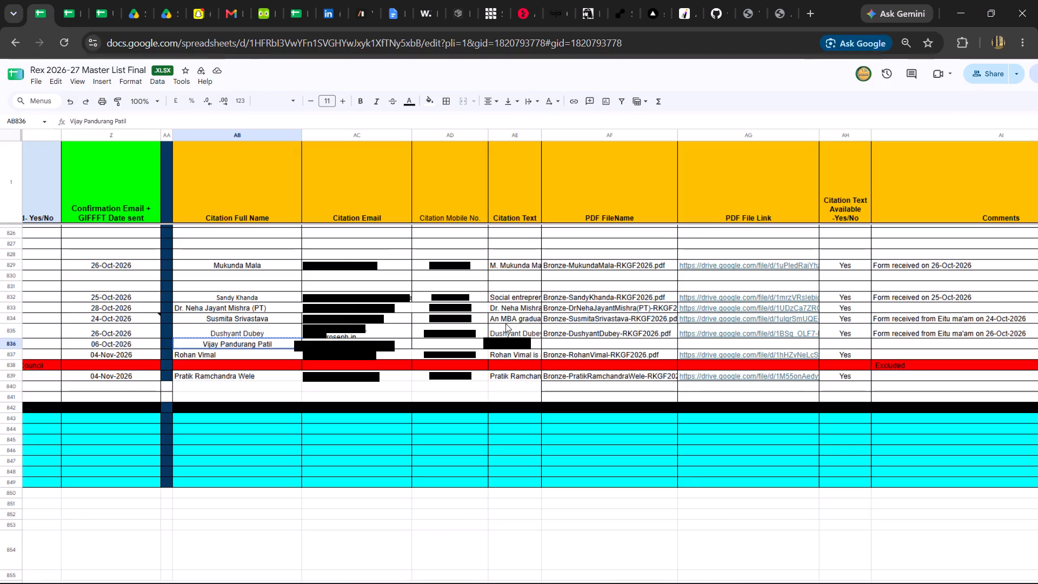
{"action": "key", "text": "Right"}
{"action": "key", "text": "Right"}
{"action": "key", "text": "Right"}
{"action": "key", "text": "Right"}
{"action": "key", "text": "Left"}
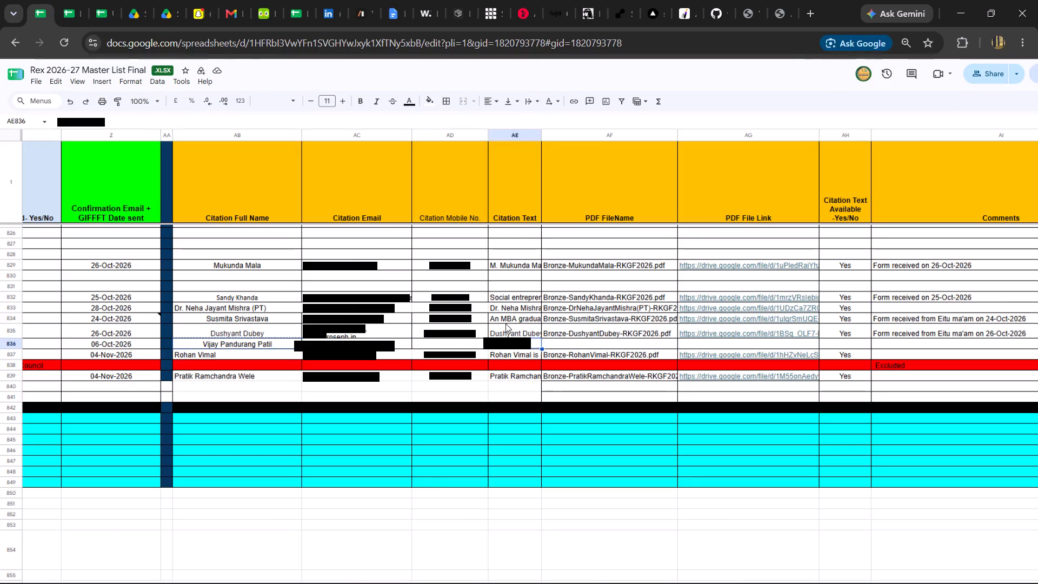
{"action": "key", "text": "Left"}
{"action": "key", "text": "Right"}
{"action": "key", "text": "Right"}
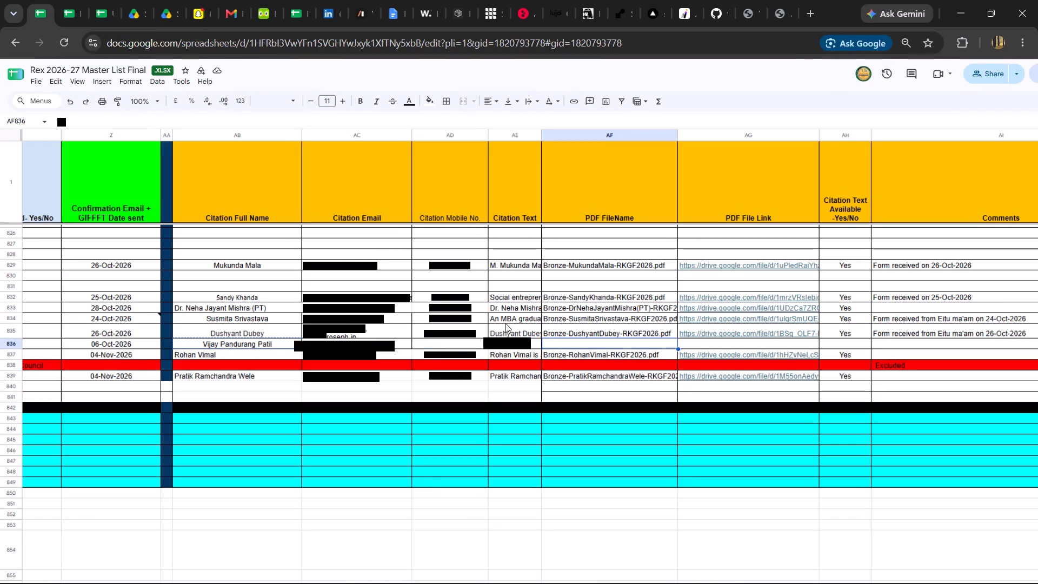
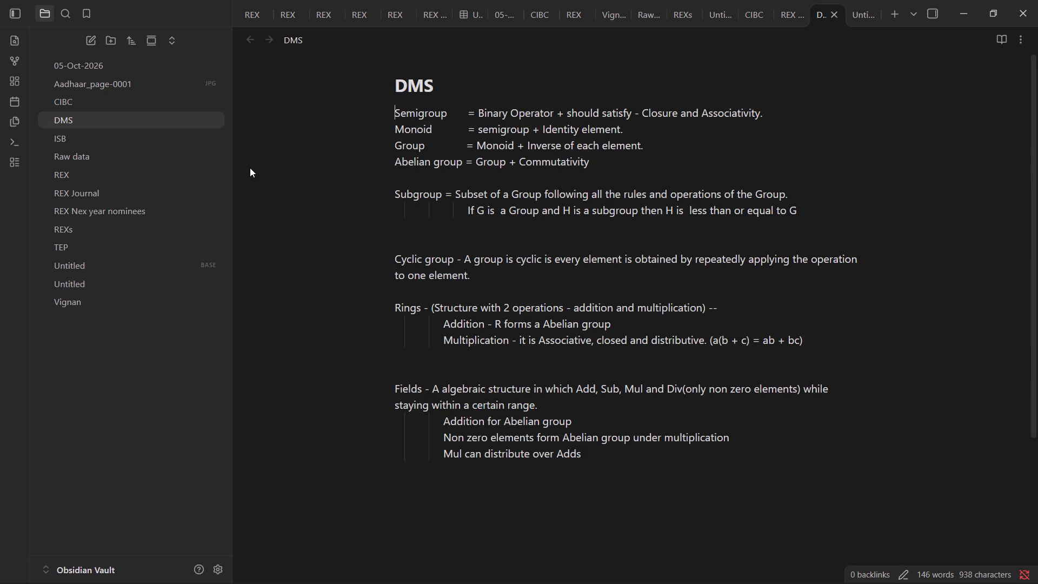
Paste the copied citation text at the end of the DMS note and clean up the spacing at its line breaks.
{"action": "scroll", "coordinate": [250, 168], "scroll_direction": "down", "scroll_amount": 4}
{"action": "left_click", "coordinate": [416, 319]}
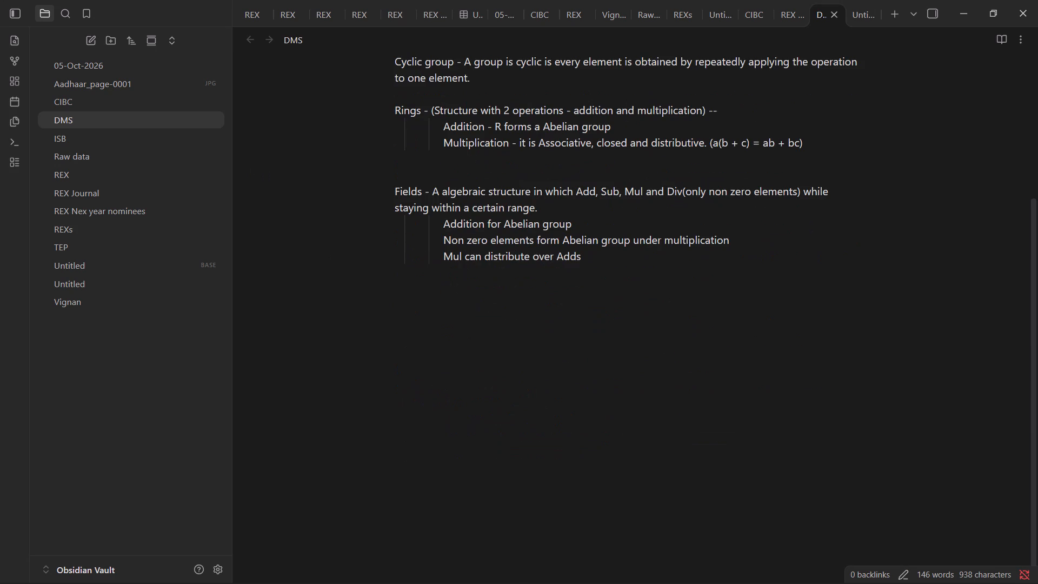
{"action": "key", "text": "Return"}
{"action": "key", "text": "ctrl+v"}
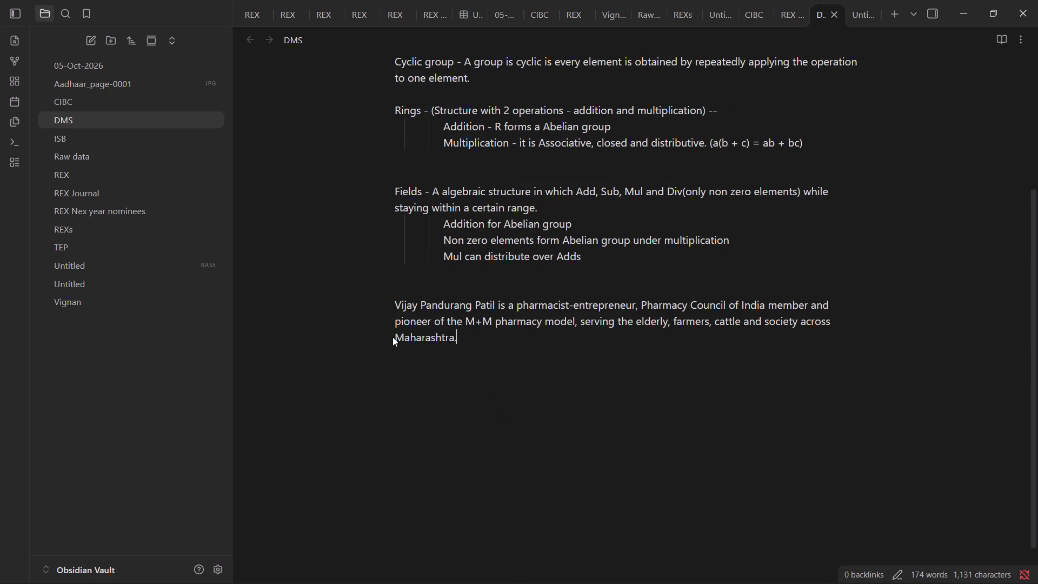
{"action": "left_click", "coordinate": [395, 337]}
{"action": "key", "text": "BackSpace"}
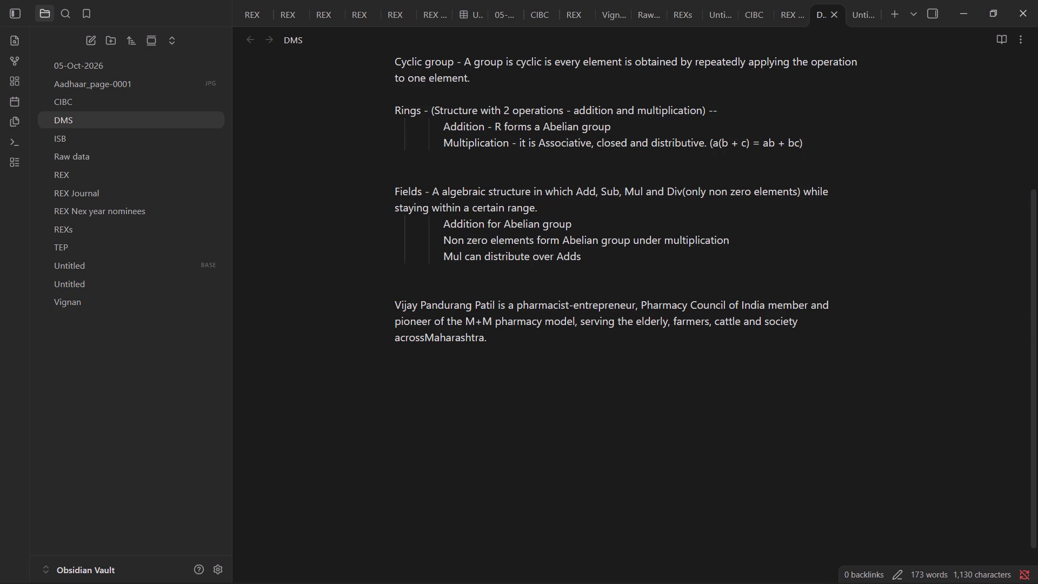
{"action": "key", "text": "space"}
{"action": "left_click", "coordinate": [395, 329]}
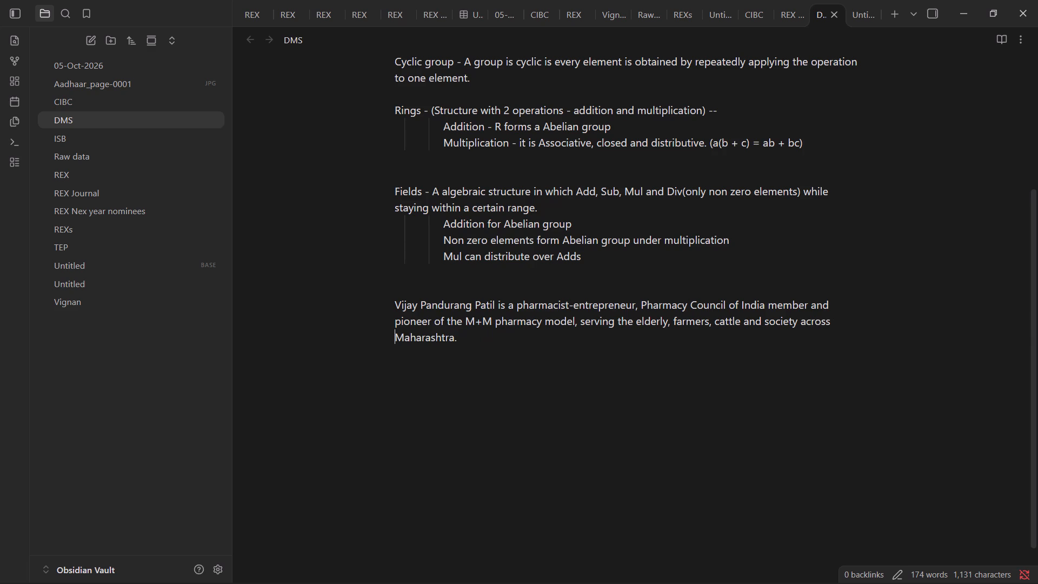
{"action": "key", "text": "Up"}
{"action": "key", "text": "BackSpace"}
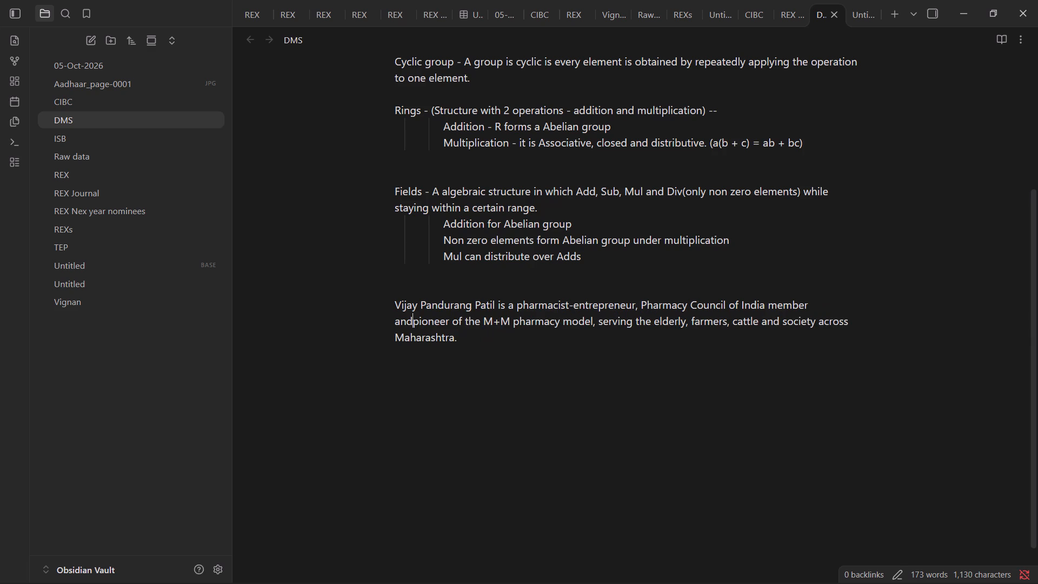
{"action": "key", "text": "space"}
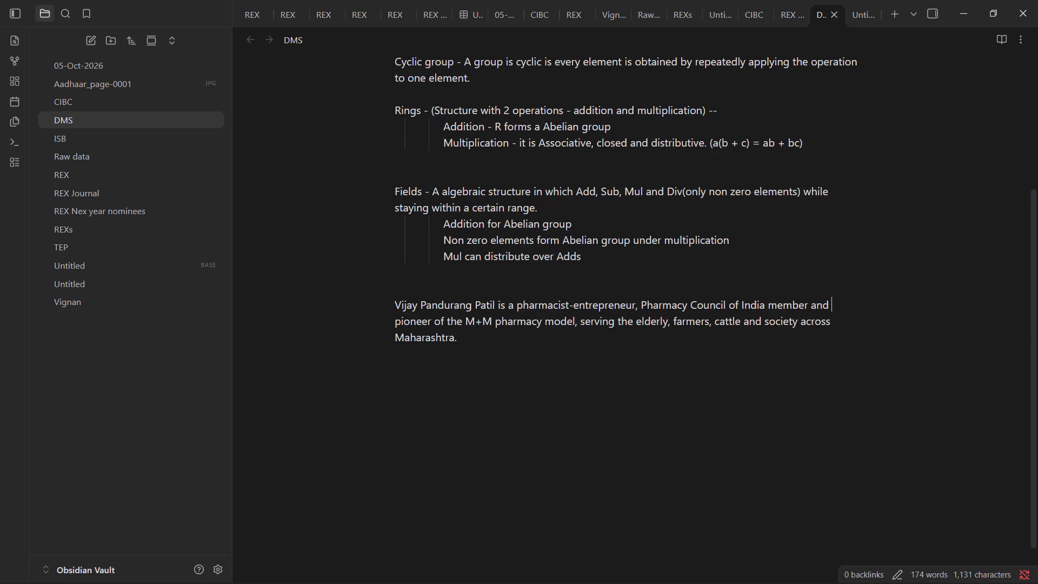
Copy the cleaned citation paragraph from the note into row 836's Citation Text cell in the Master List spreadsheet.
{"action": "left_click_drag", "start_coordinate": [466, 334], "coordinate": [390, 299]}
{"action": "key", "text": "ctrl+c"}
{"action": "key", "text": "alt+Tab"}
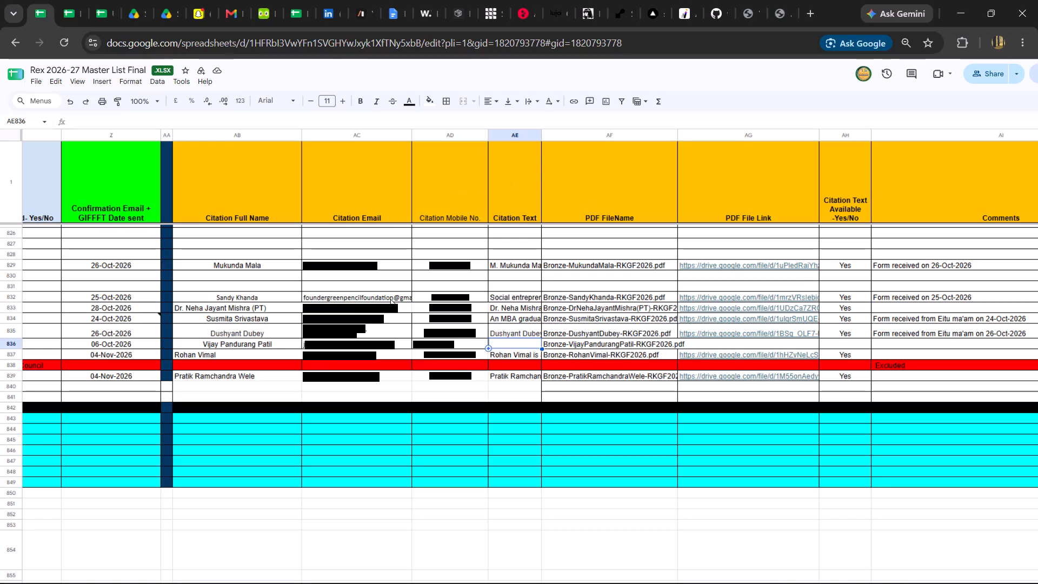
{"action": "key", "text": "ctrl+v"}
Copy row 836's PDF file name from the PDF FileName column.
{"action": "key", "text": "Right"}
{"action": "key", "text": "Right"}
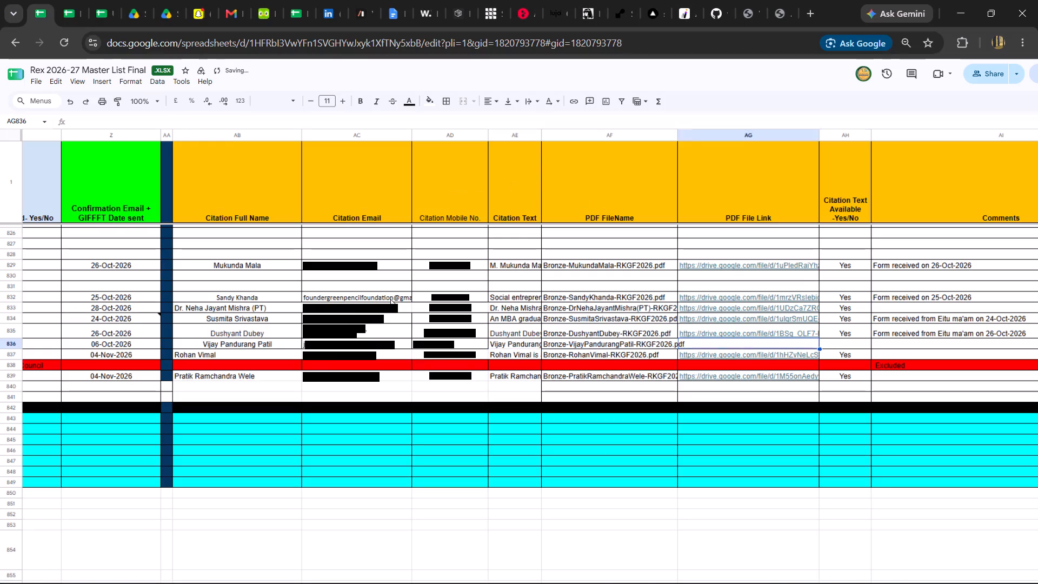
{"action": "key", "text": "Right"}
{"action": "key", "text": "Left"}
{"action": "key", "text": "Left"}
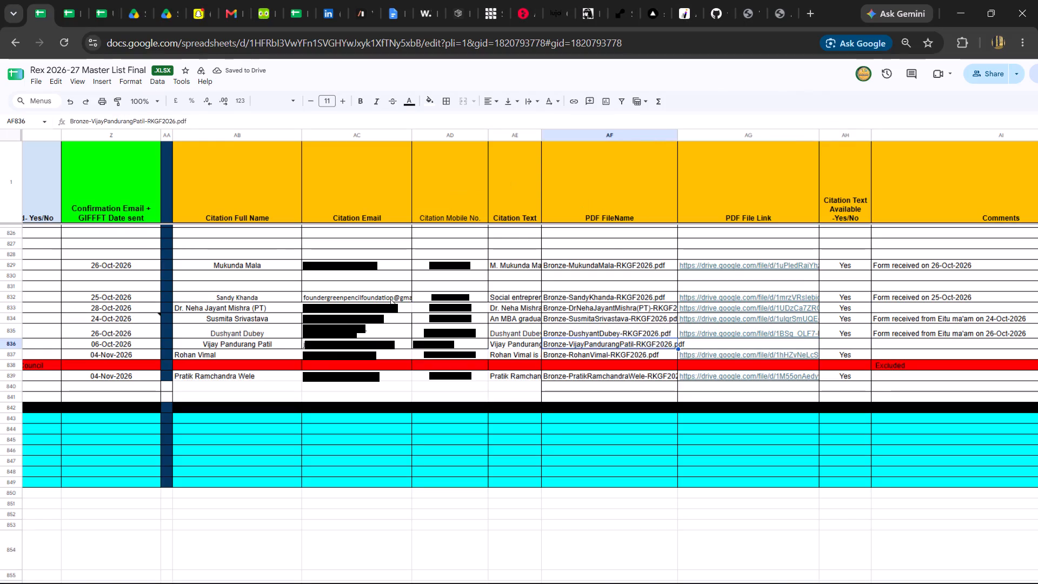
{"action": "key", "text": "ctrl+c"}
Switch to Google Drive and go back from the search results to the shared Bronze folder.
{"action": "key", "text": "ctrl+Tab"}
{"action": "key", "text": "ctrl+Tab"}
{"action": "key", "text": "ctrl+Tab"}
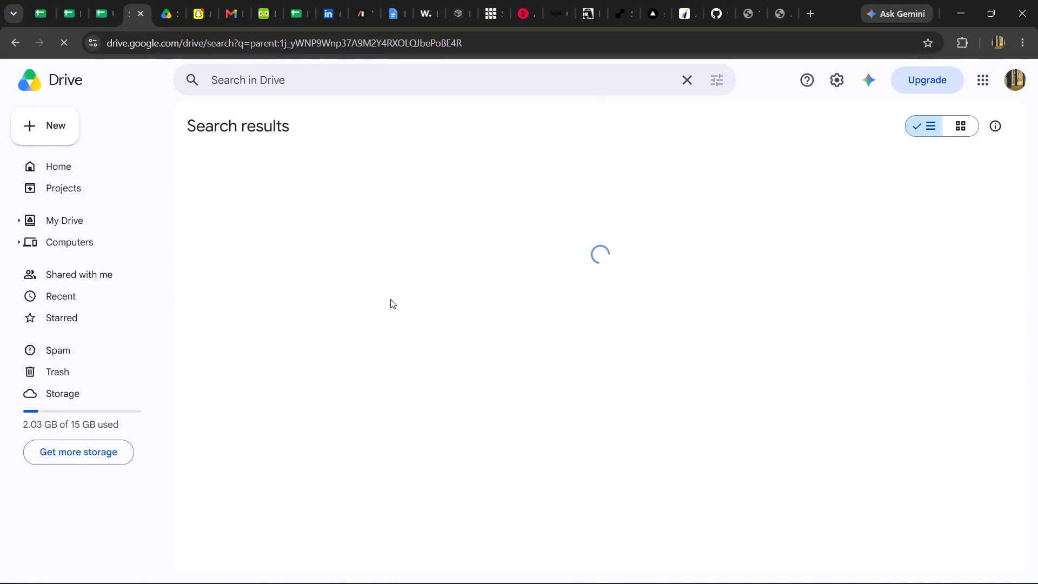
{"action": "scroll", "coordinate": [390, 299], "scroll_direction": "right", "scroll_amount": 9}
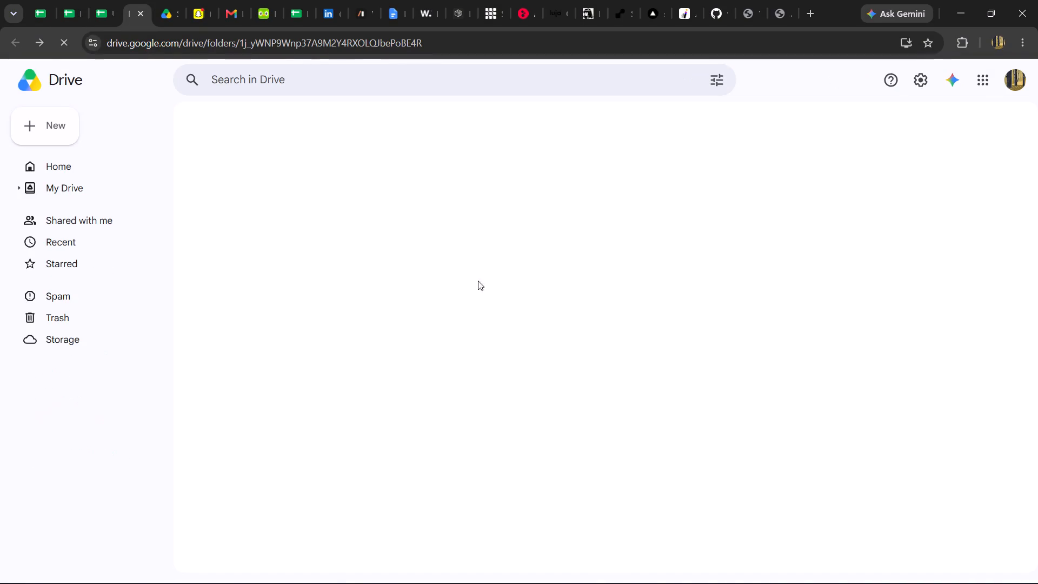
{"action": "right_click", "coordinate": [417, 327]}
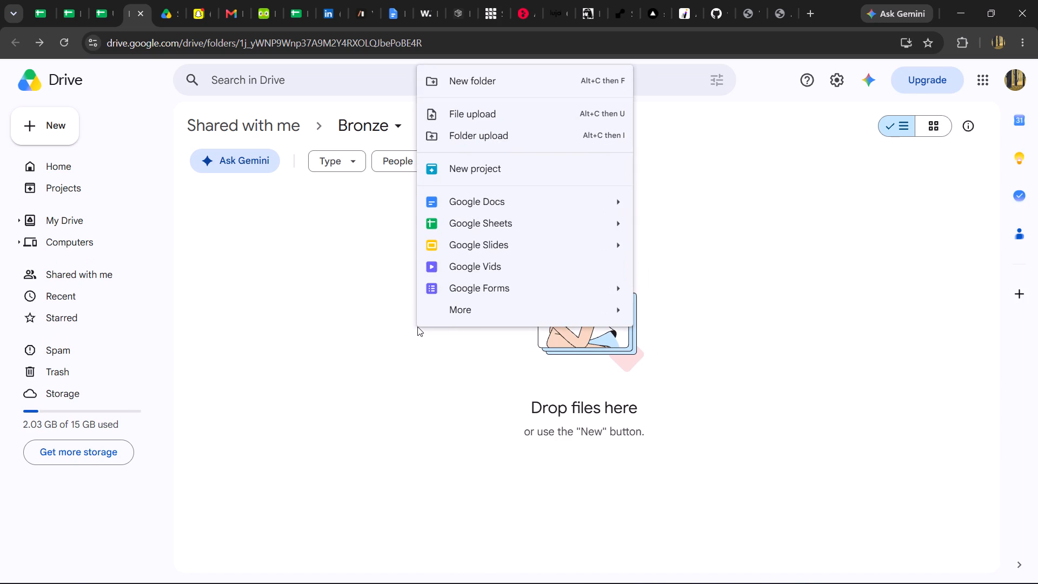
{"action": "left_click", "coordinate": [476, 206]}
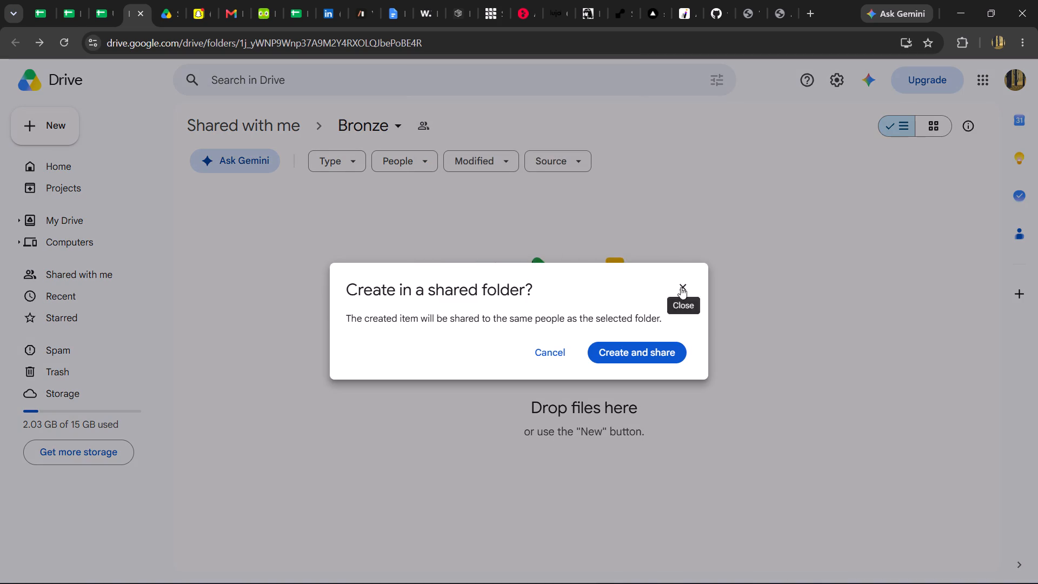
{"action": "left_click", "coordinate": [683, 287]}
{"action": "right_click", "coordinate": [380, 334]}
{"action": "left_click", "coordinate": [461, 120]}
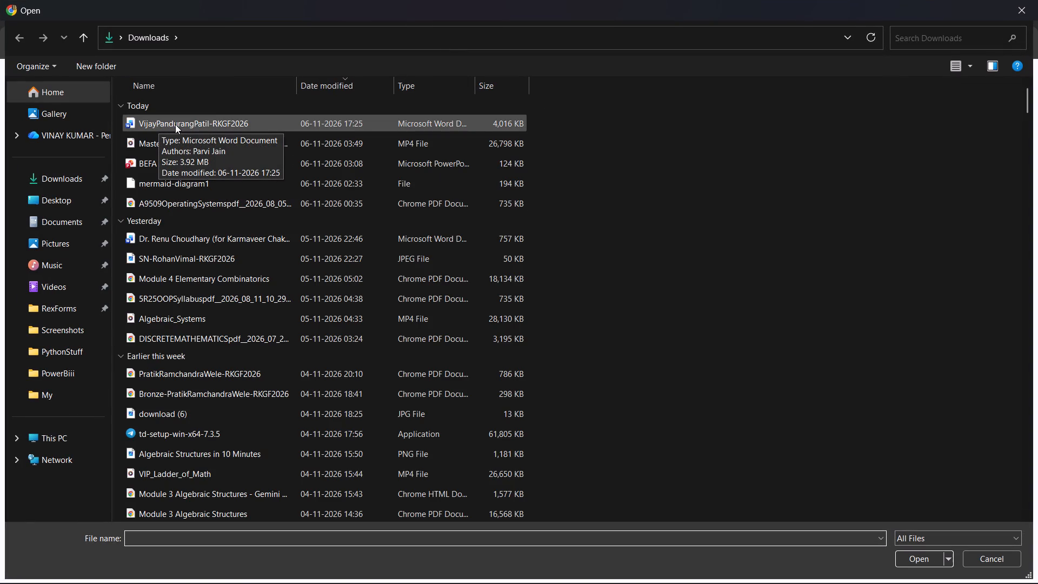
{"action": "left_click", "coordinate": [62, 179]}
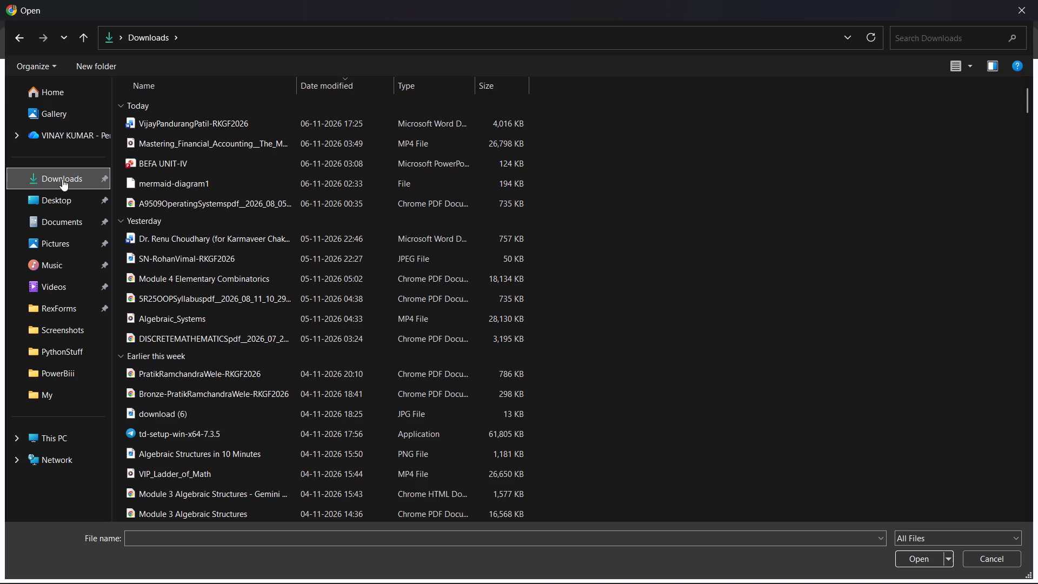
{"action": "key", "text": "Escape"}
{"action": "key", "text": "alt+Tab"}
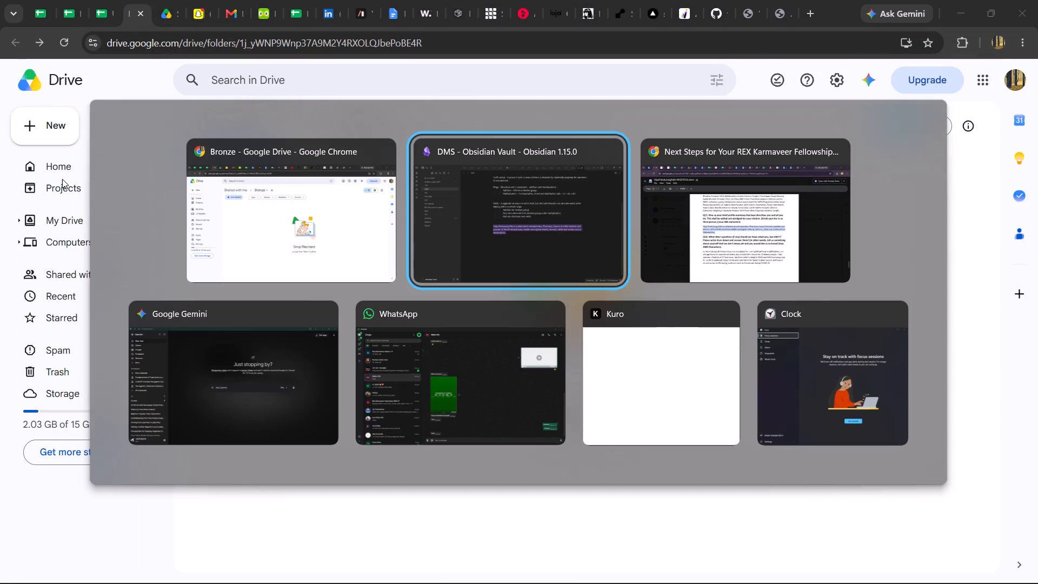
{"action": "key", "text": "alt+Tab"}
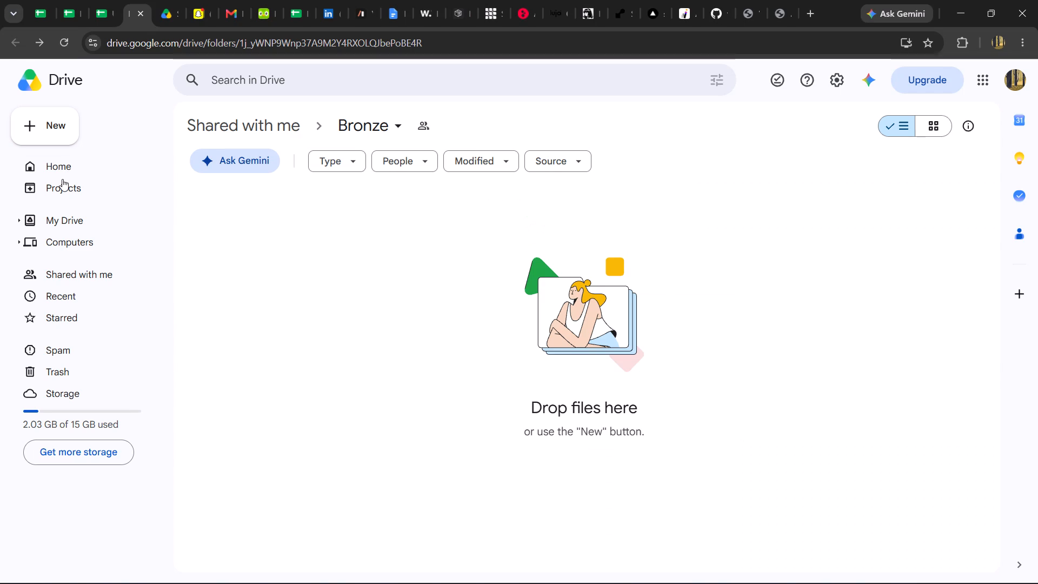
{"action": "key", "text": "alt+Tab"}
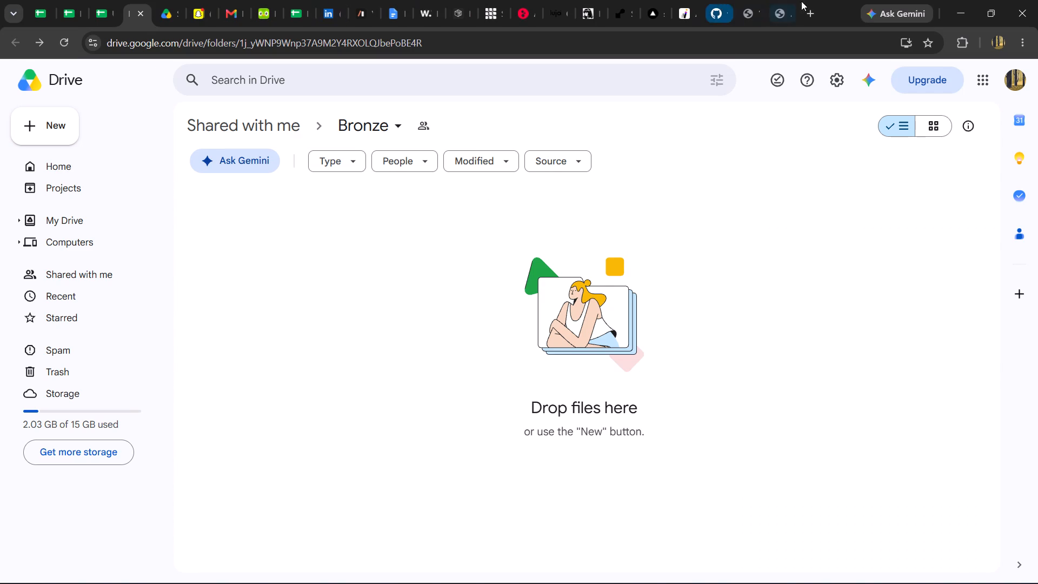
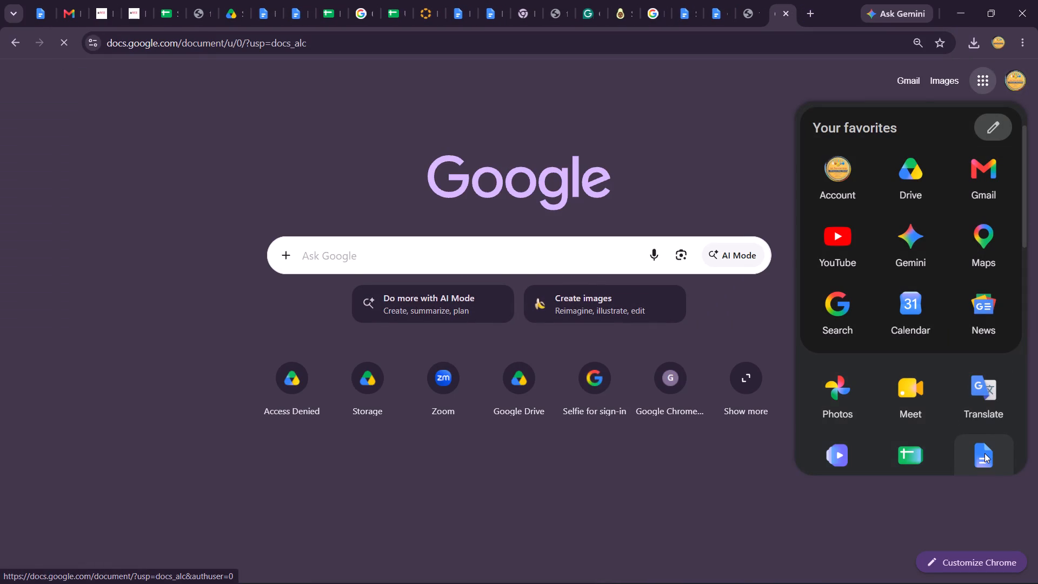
Open Google Docs and upload the row 836 nominee's RKGF2026 Word form from the Downloads folder.
{"action": "left_click", "coordinate": [984, 453]}
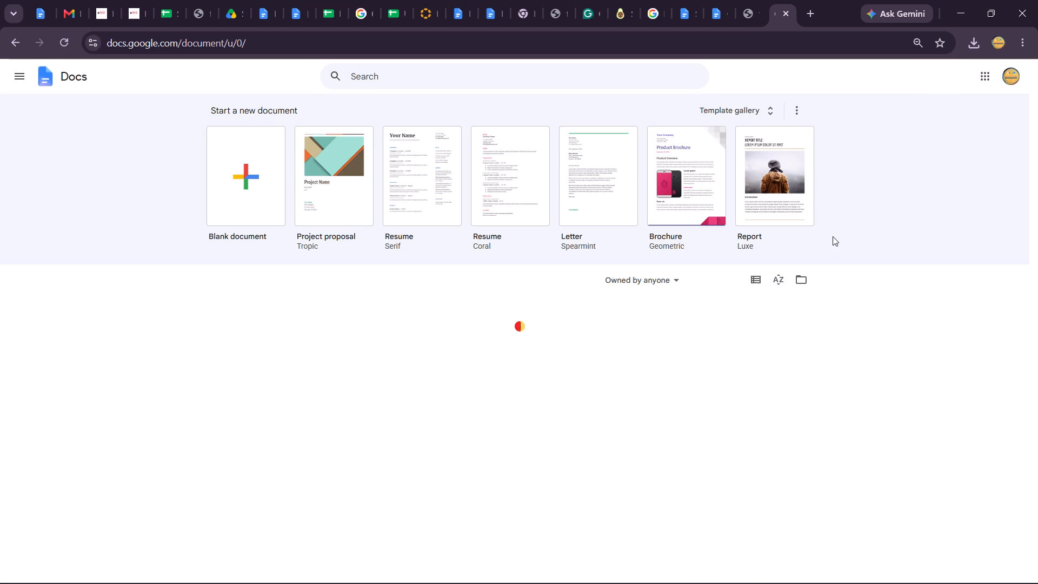
{"action": "left_click", "coordinate": [801, 274]}
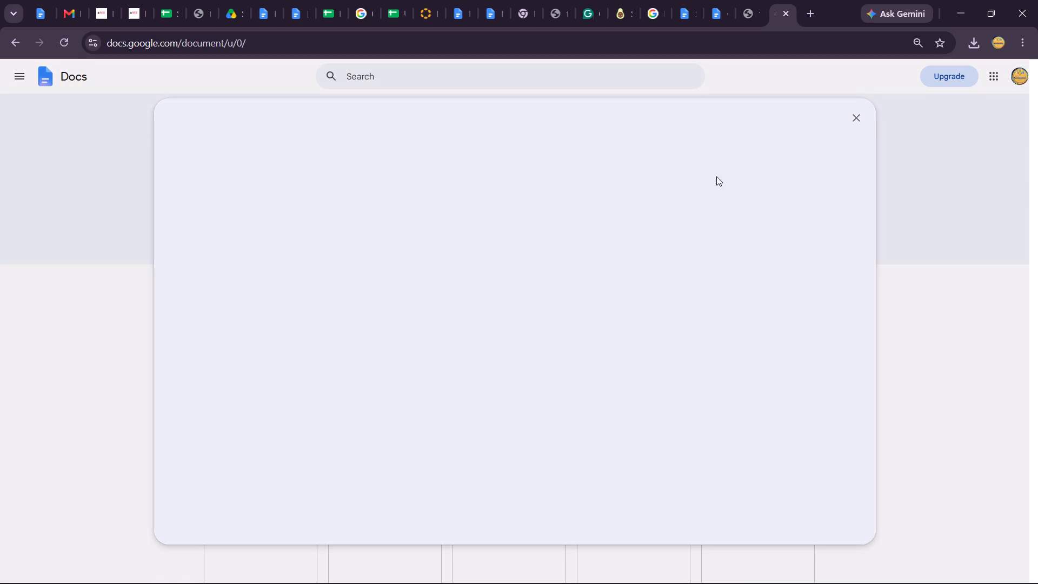
{"action": "left_click", "coordinate": [443, 148]}
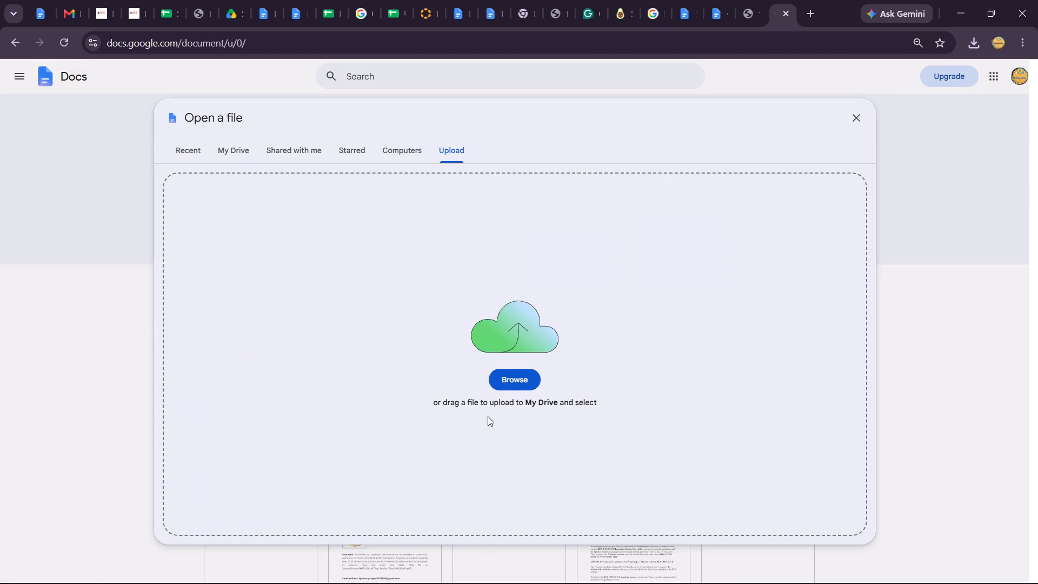
{"action": "left_click", "coordinate": [505, 367]}
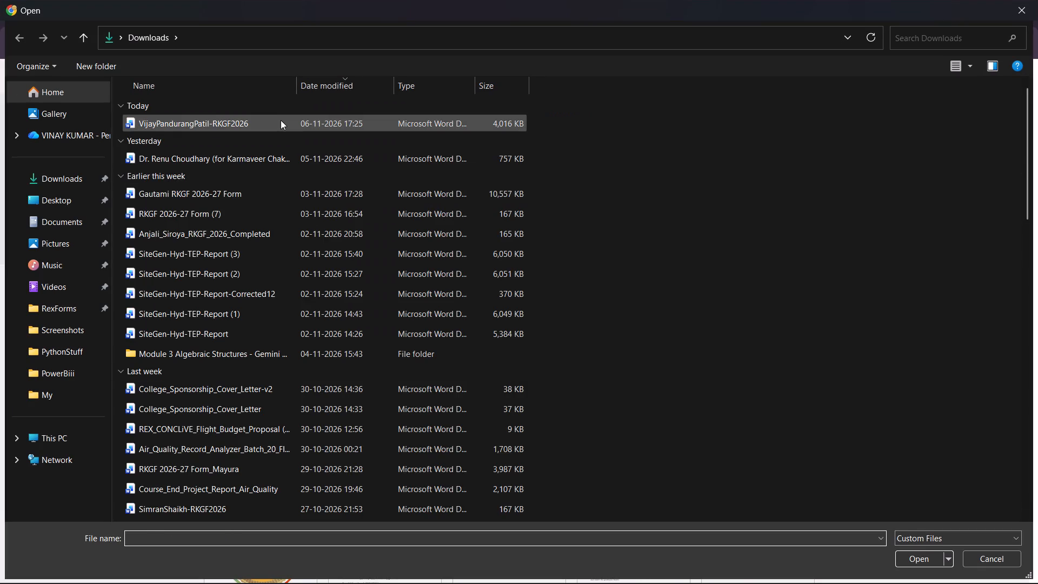
{"action": "left_click", "coordinate": [281, 120]}
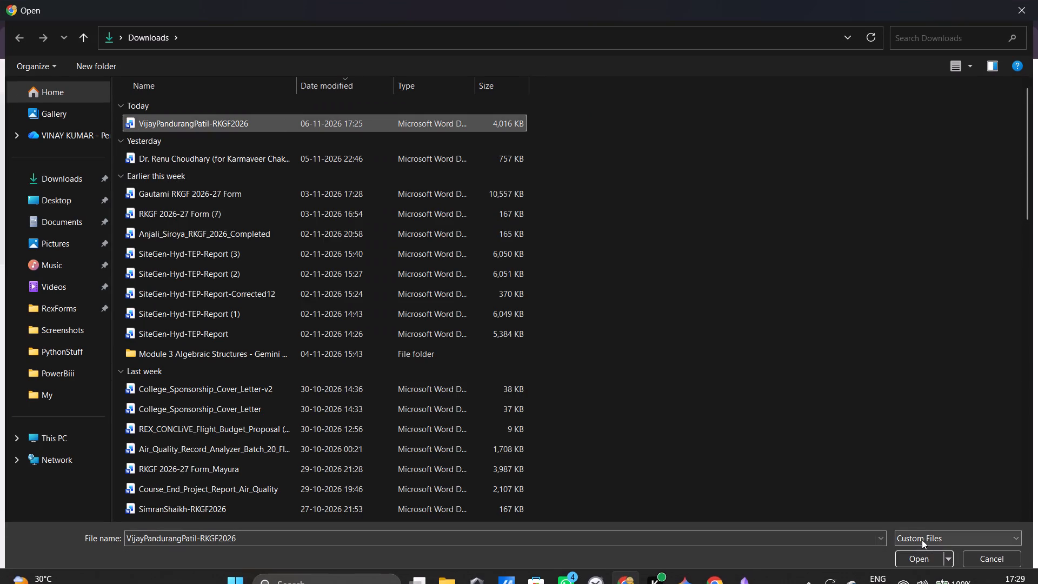
{"action": "left_click", "coordinate": [919, 558]}
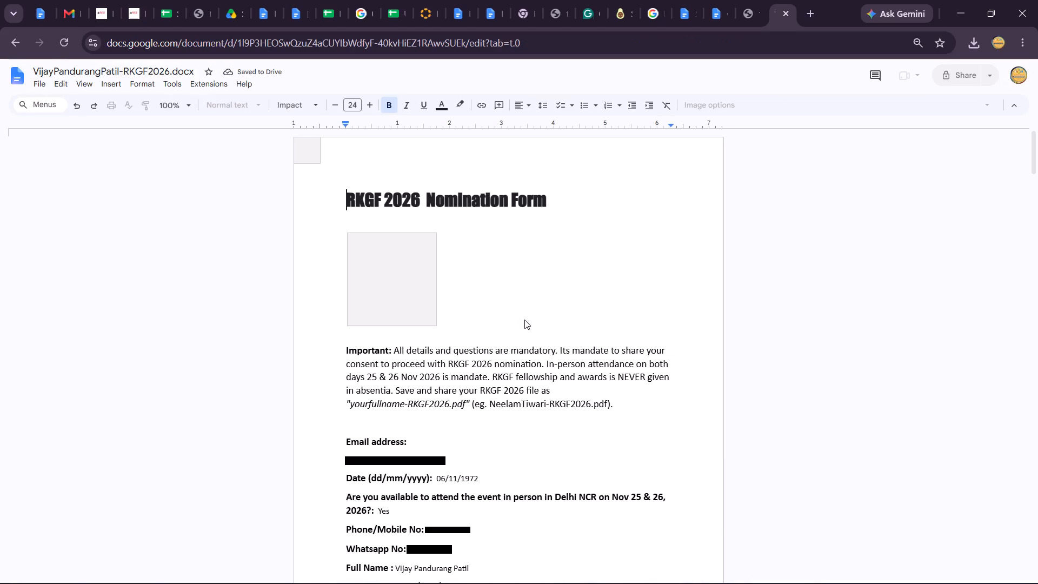
Download the nomination form as a PDF, open the downloaded file for a quick check and close it.
{"action": "left_click", "coordinate": [38, 82]}
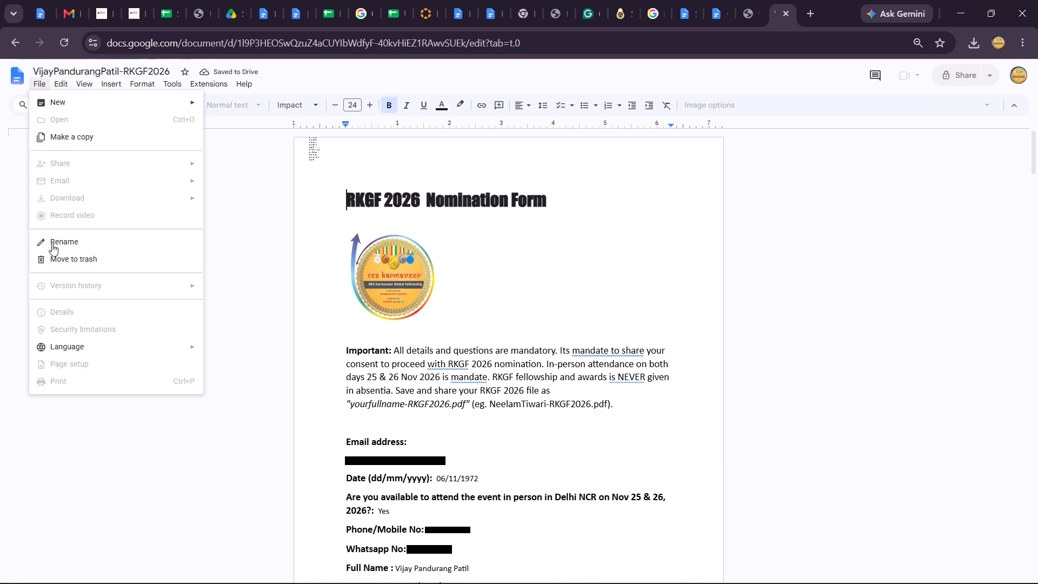
{"action": "left_click", "coordinate": [227, 165]}
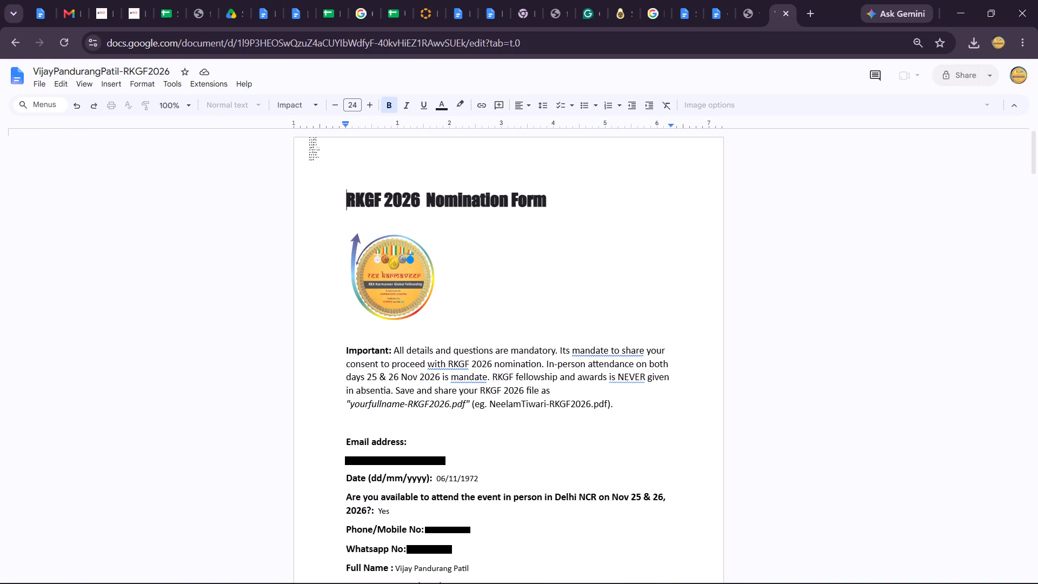
{"action": "left_click", "coordinate": [41, 86]}
{"action": "left_click", "coordinate": [245, 189]}
{"action": "scroll", "coordinate": [246, 189], "scroll_direction": "down", "scroll_amount": 5}
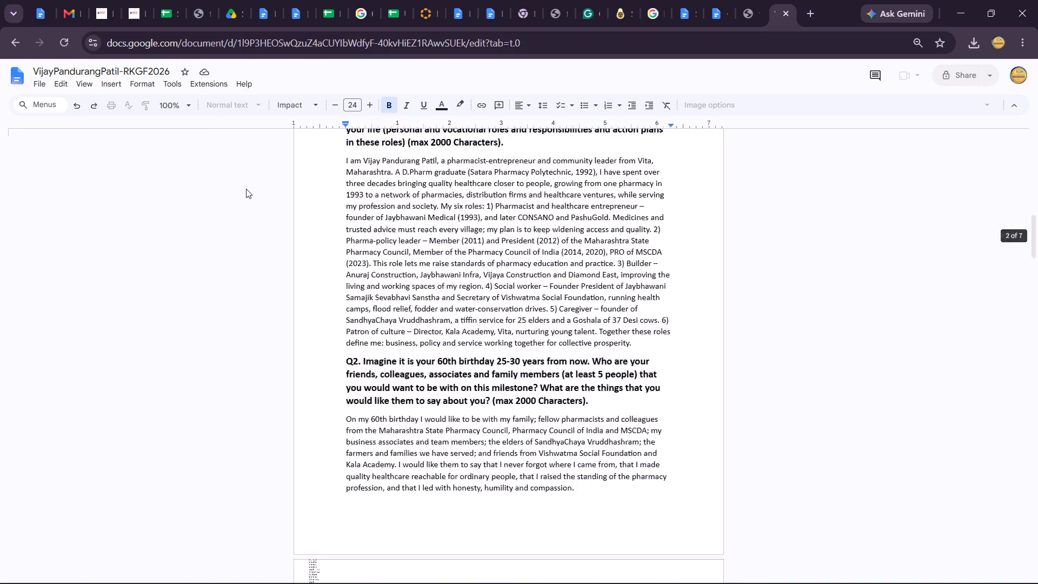
{"action": "scroll", "coordinate": [246, 189], "scroll_direction": "down", "scroll_amount": 14}
{"action": "scroll", "coordinate": [246, 189], "scroll_direction": "up", "scroll_amount": 7}
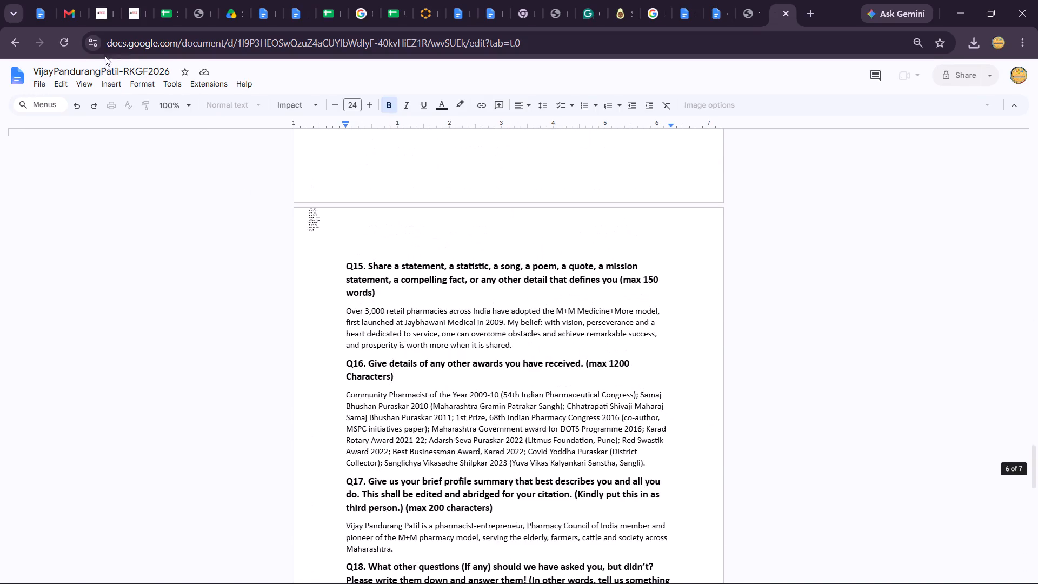
{"action": "left_click", "coordinate": [39, 91]}
{"action": "left_click", "coordinate": [38, 87]}
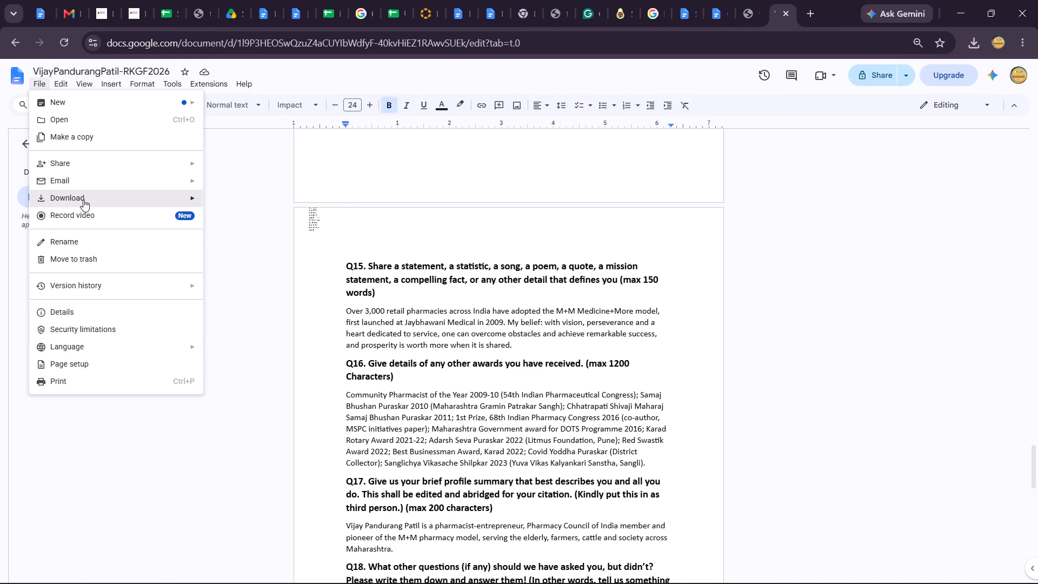
{"action": "left_click", "coordinate": [222, 214]}
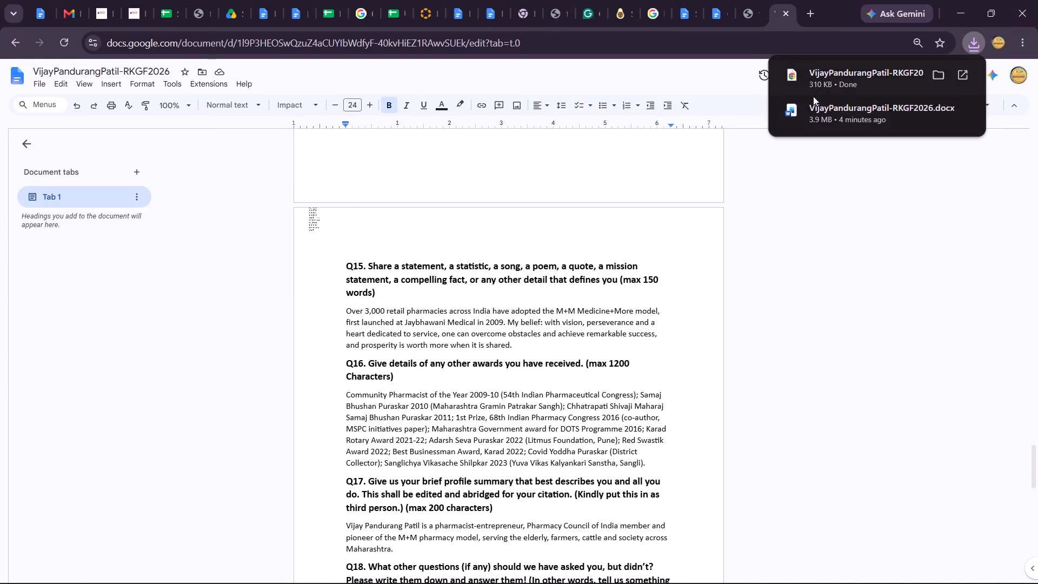
{"action": "left_click", "coordinate": [830, 78]}
{"action": "left_click", "coordinate": [790, 9]}
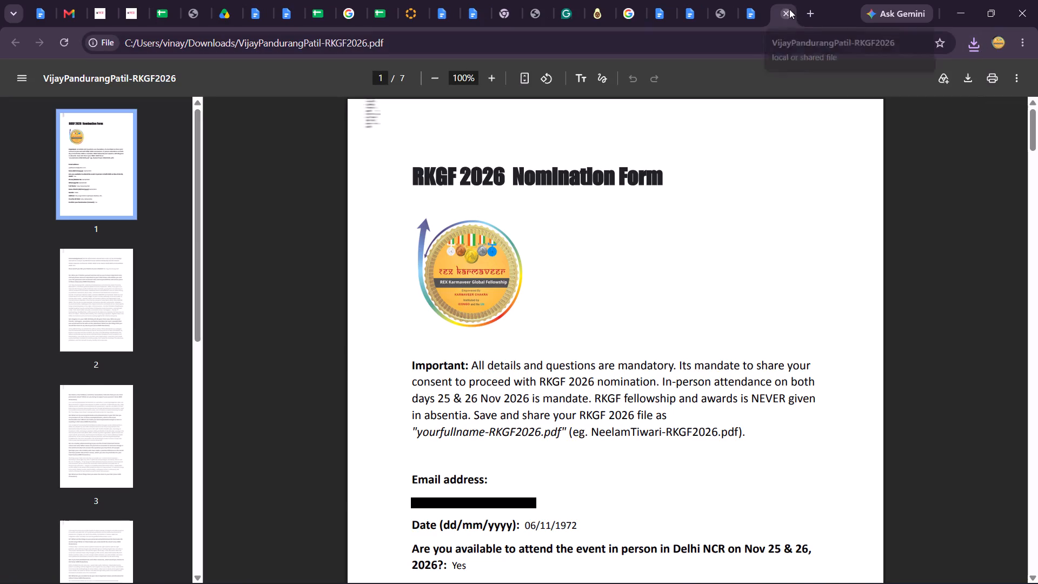
Switch to the Master List spreadsheet and copy row 836's PDF FileName cell.
{"action": "key", "text": "alt+Tab"}
{"action": "key", "text": "alt+Tab"}
{"action": "key", "text": "alt+Tab"}
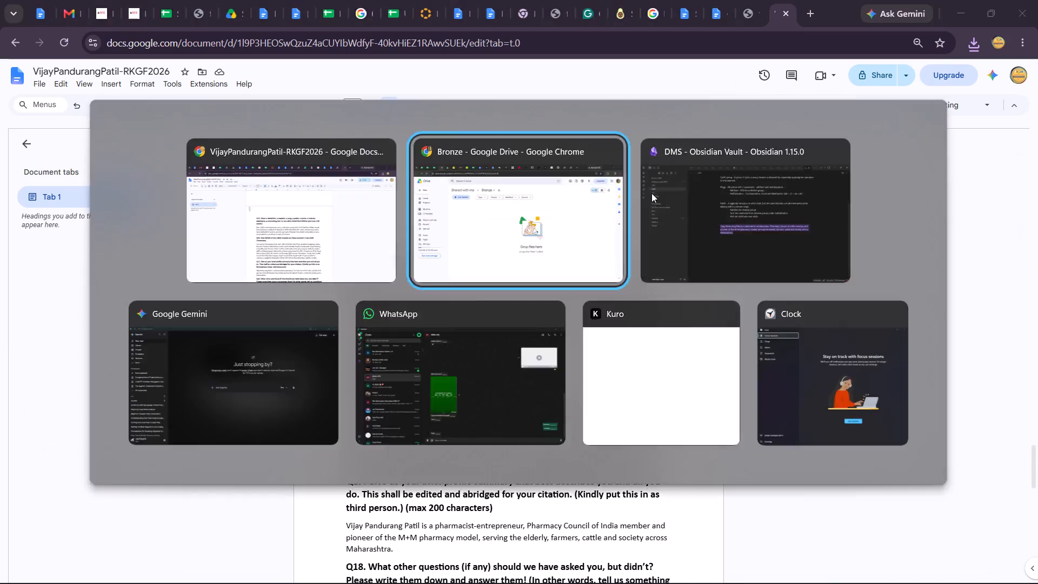
{"action": "left_click", "coordinate": [39, 13]}
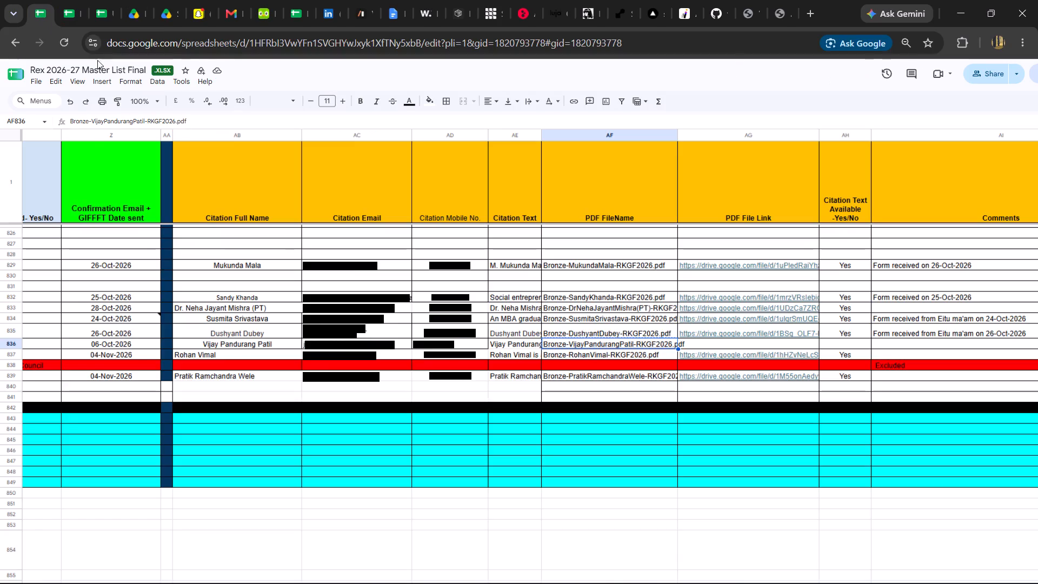
{"action": "key", "text": "Right"}
{"action": "key", "text": "Left"}
{"action": "key", "text": "ctrl+c"}
Switch to File Explorer and open the Downloads folder.
{"action": "key", "text": "alt+Tab"}
{"action": "key", "text": "alt+Tab"}
{"action": "key", "text": "alt+Tab"}
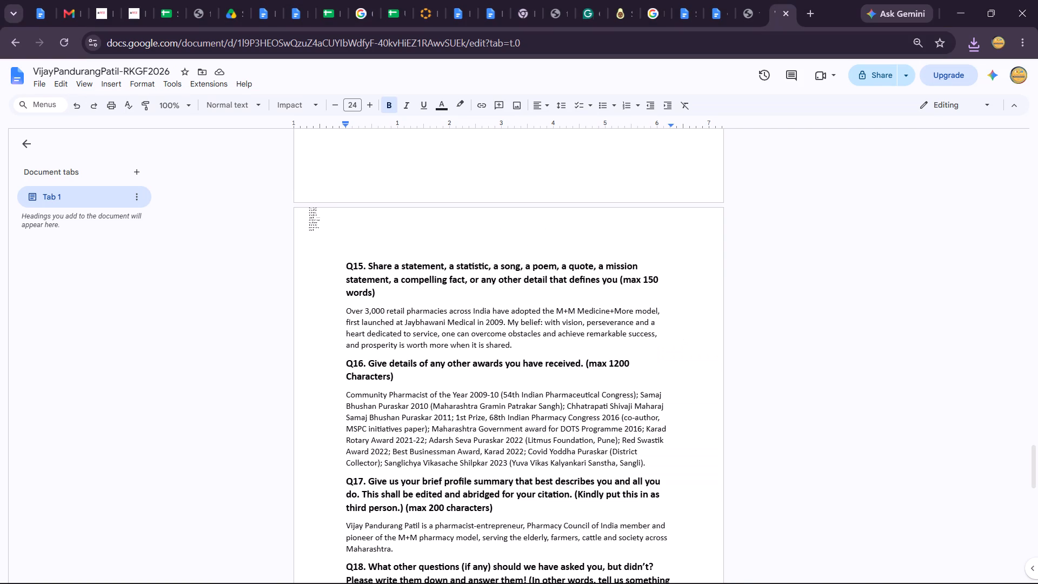
{"action": "scroll", "coordinate": [429, 283], "scroll_direction": "up", "scroll_amount": 5}
{"action": "key", "text": "alt+Tab"}
{"action": "key", "text": "alt+Tab"}
{"action": "key", "text": "alt+Tab"}
{"action": "key", "text": "alt+Tab"}
{"action": "key", "text": "alt+Tab"}
{"action": "key", "text": "alt+Tab"}
{"action": "key", "text": "alt+Tab"}
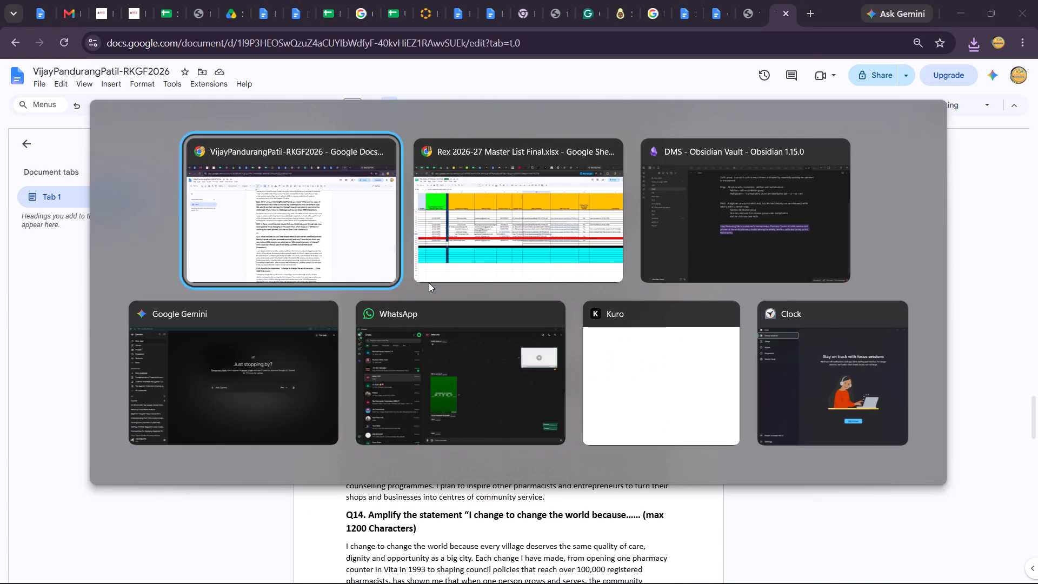
{"action": "key", "text": "f"}
{"action": "key", "text": "Return"}
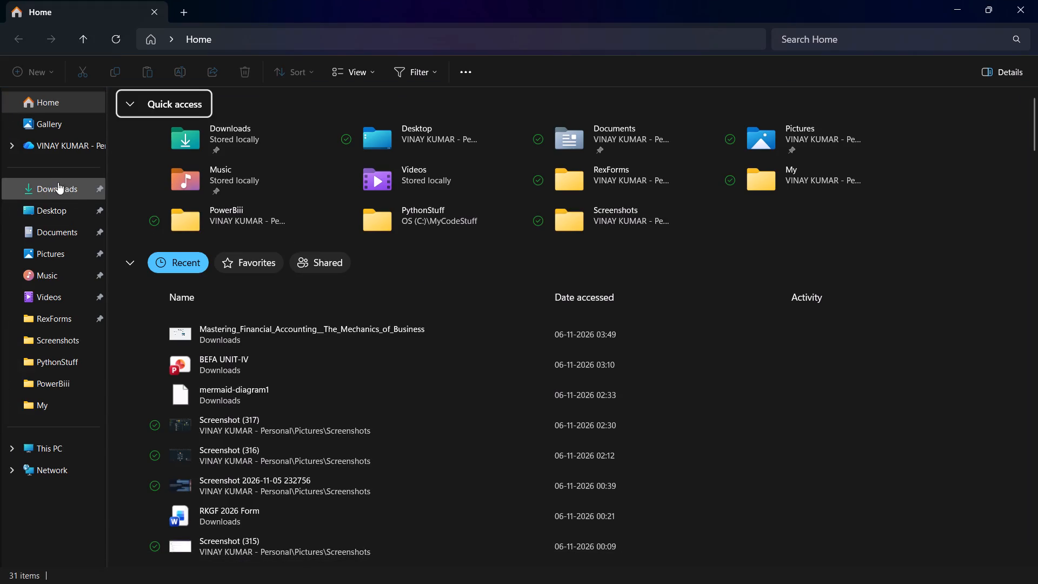
{"action": "left_click", "coordinate": [57, 183]}
Rename the newly downloaded nomination PDF with the copied Bronze-prefixed file name, leaving off the trailing .pdf.
{"action": "left_click", "coordinate": [168, 139]}
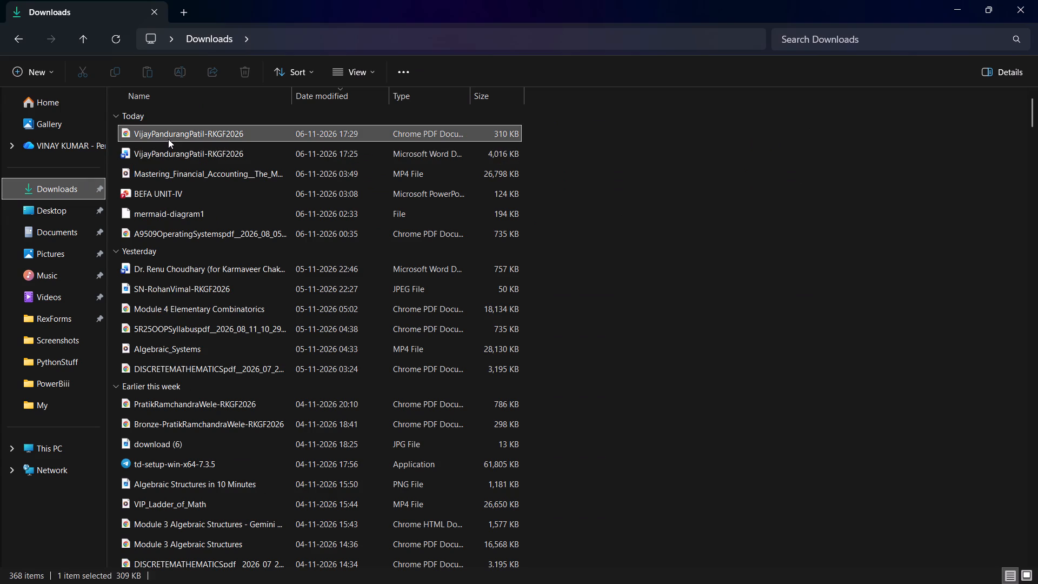
{"action": "right_click", "coordinate": [168, 139]}
{"action": "left_click", "coordinate": [275, 156]}
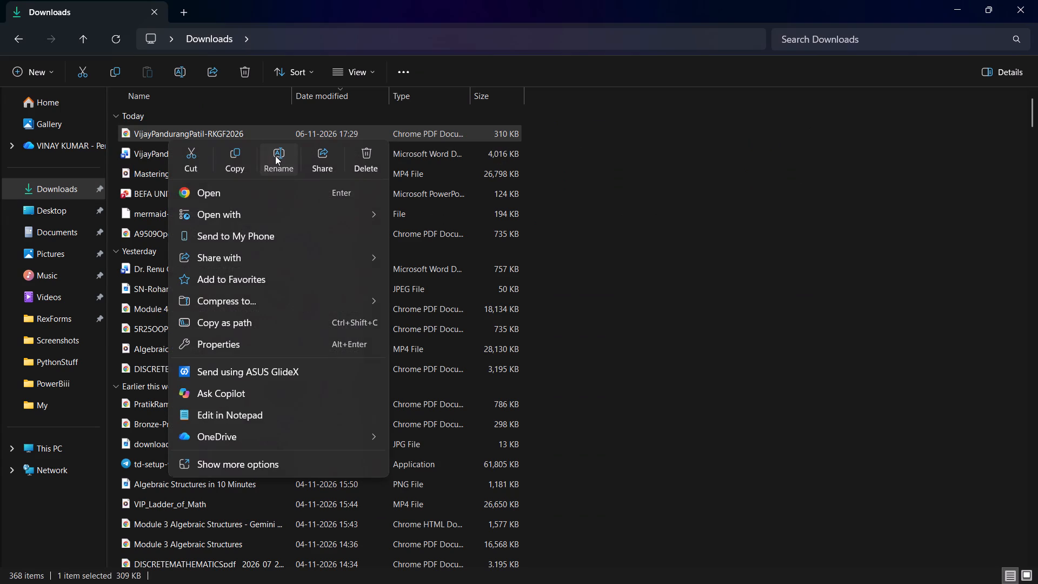
{"action": "key", "text": "ctrl+v"}
{"action": "key", "text": "BackSpace"}
{"action": "key", "text": "BackSpace"}
{"action": "key", "text": "BackSpace"}
{"action": "key", "text": "BackSpace"}
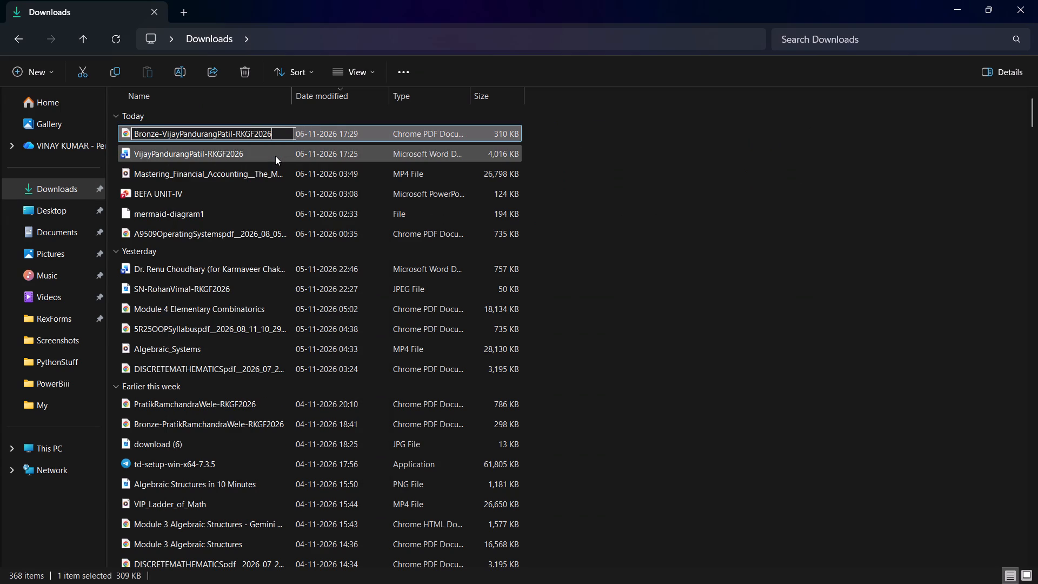
{"action": "key", "text": "Return"}
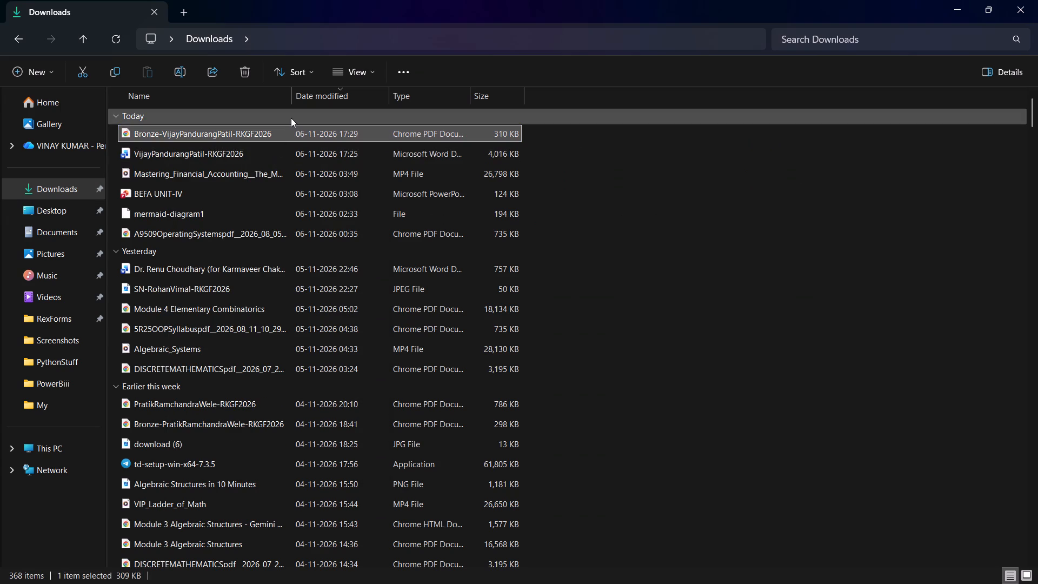
Switch to Google Drive and upload the renamed Bronze nomination PDF from Downloads into the shared Bronze folder.
{"action": "key", "text": "alt+Tab"}
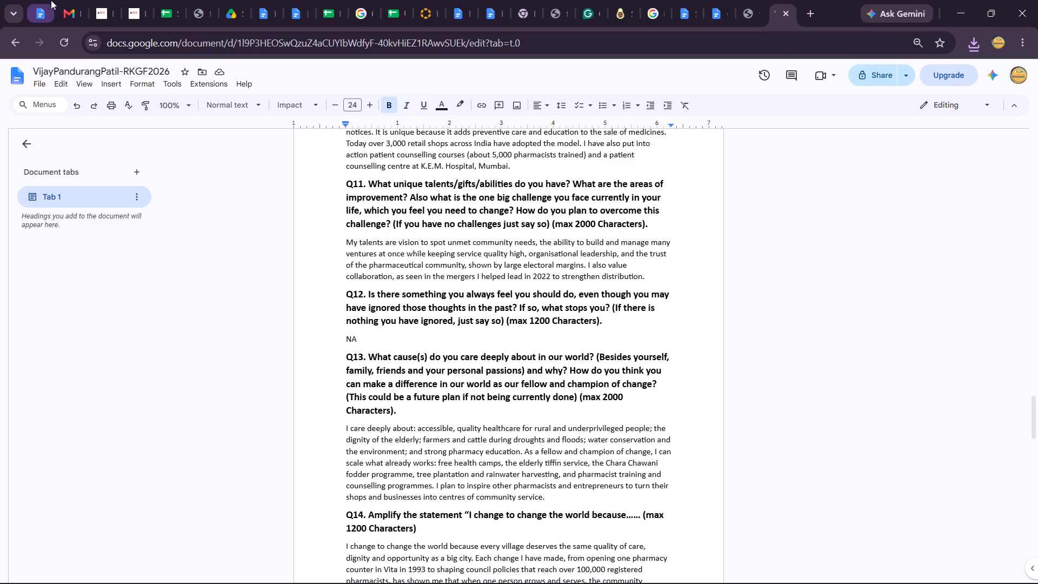
{"action": "key", "text": "alt+Tab"}
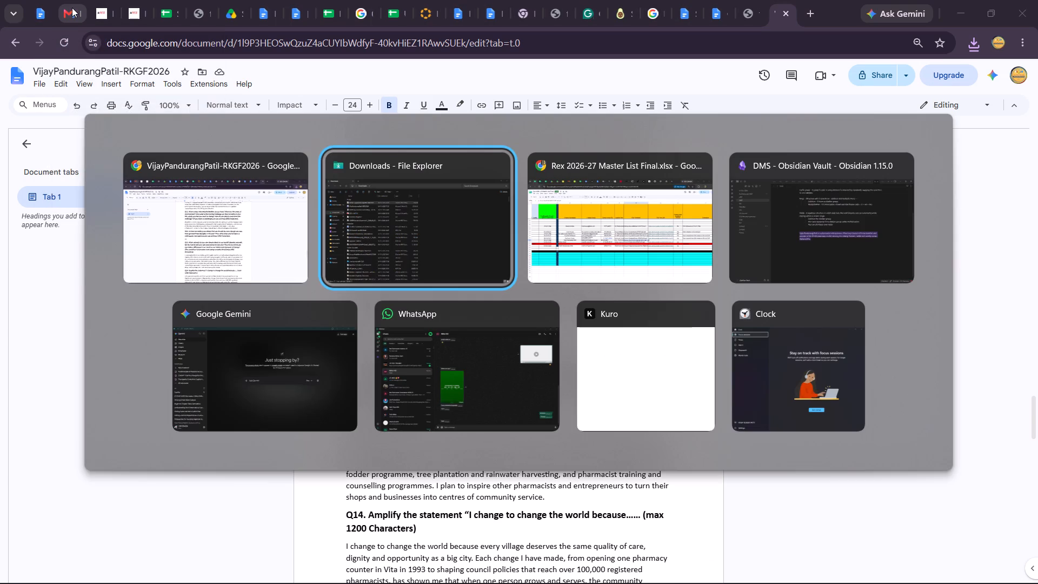
{"action": "key", "text": "alt+Tab"}
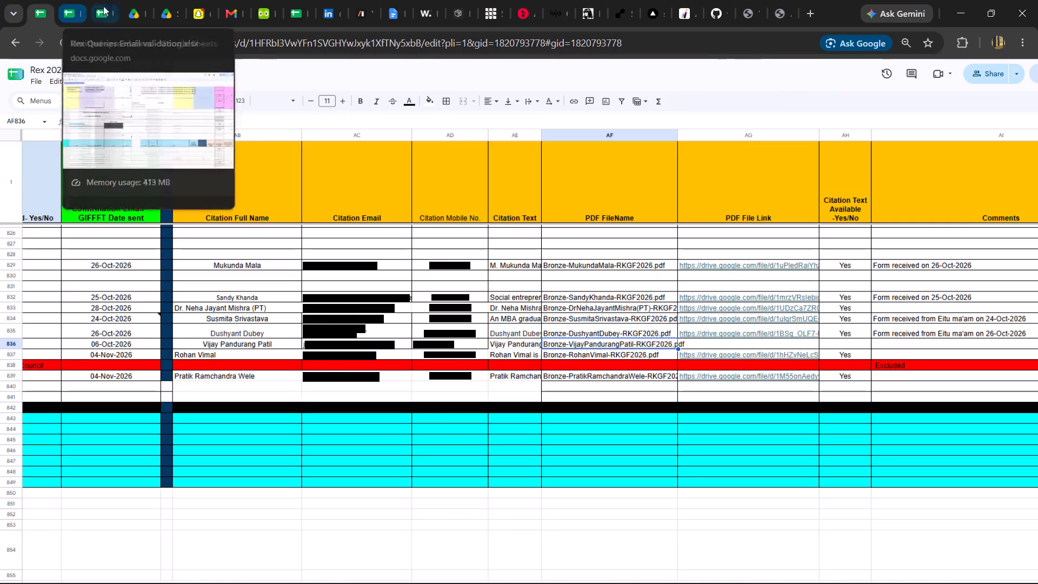
{"action": "left_click", "coordinate": [135, 7]}
{"action": "left_click", "coordinate": [251, 313]}
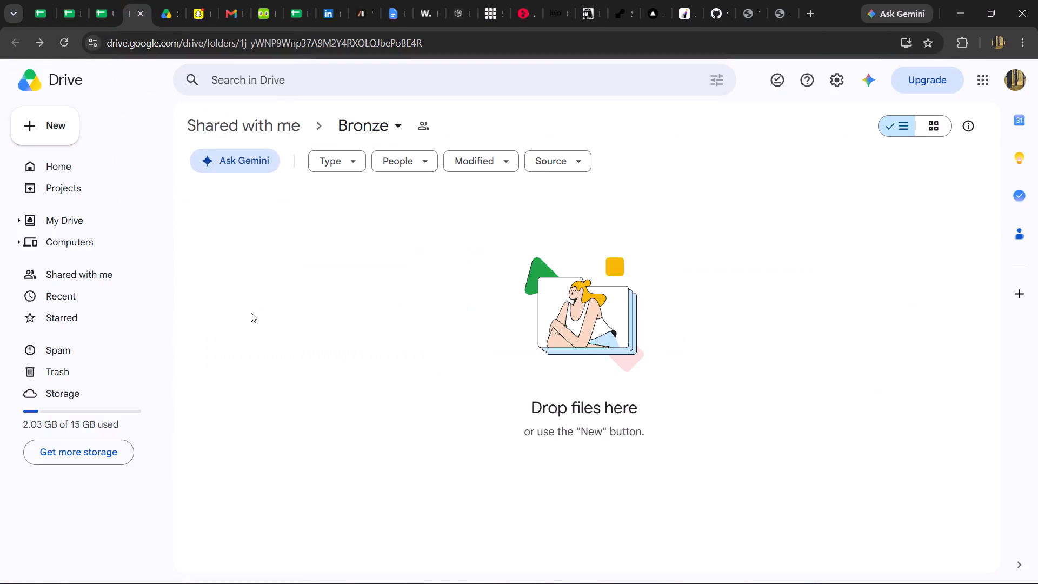
{"action": "right_click", "coordinate": [251, 313]}
{"action": "left_click", "coordinate": [309, 361]}
{"action": "left_click", "coordinate": [290, 116]}
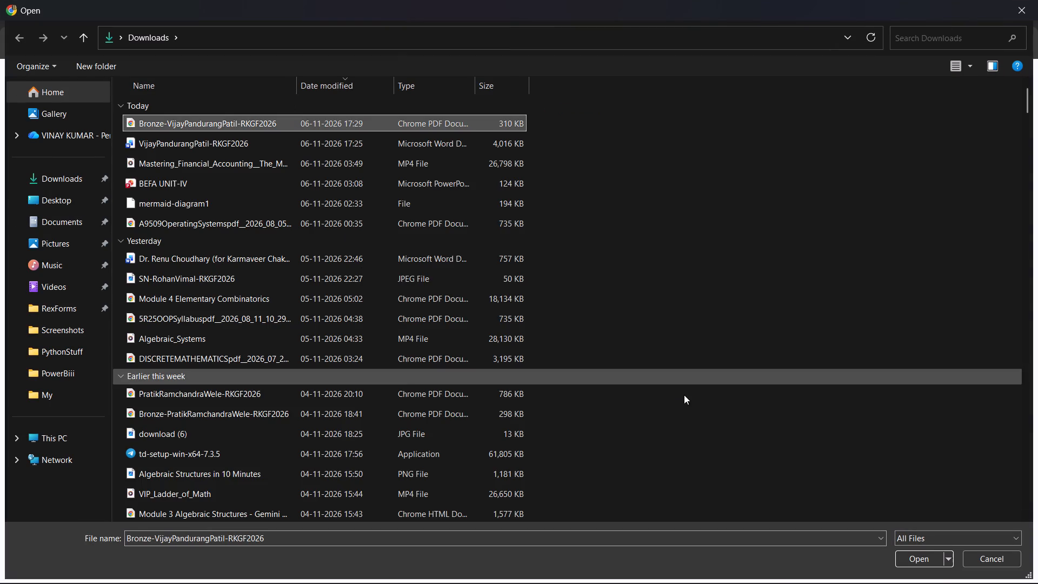
{"action": "left_click", "coordinate": [923, 561]}
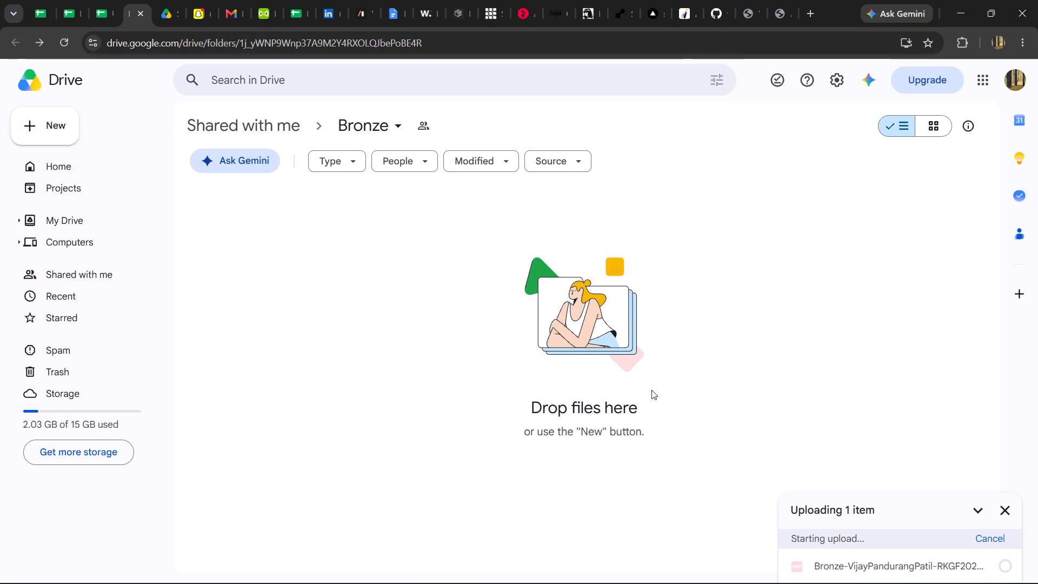
Find the newly uploaded row 836 PDF in the Bronze folder's file list and copy its sharing link.
{"action": "scroll", "coordinate": [651, 390], "scroll_direction": "left", "scroll_amount": 7}
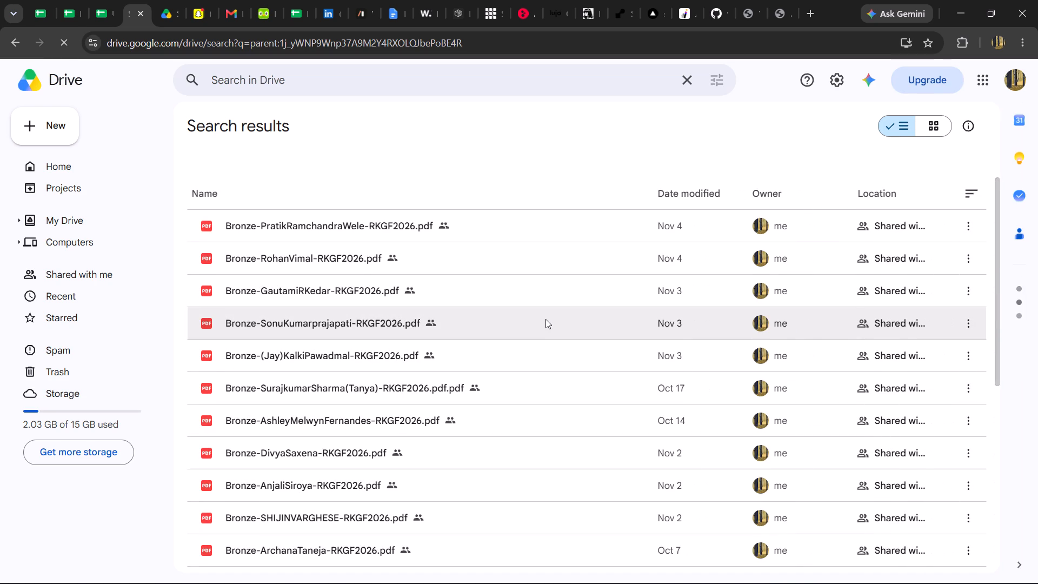
{"action": "scroll", "coordinate": [545, 319], "scroll_direction": "down", "scroll_amount": 3}
{"action": "scroll", "coordinate": [545, 319], "scroll_direction": "up", "scroll_amount": 2}
{"action": "scroll", "coordinate": [545, 319], "scroll_direction": "down", "scroll_amount": 3}
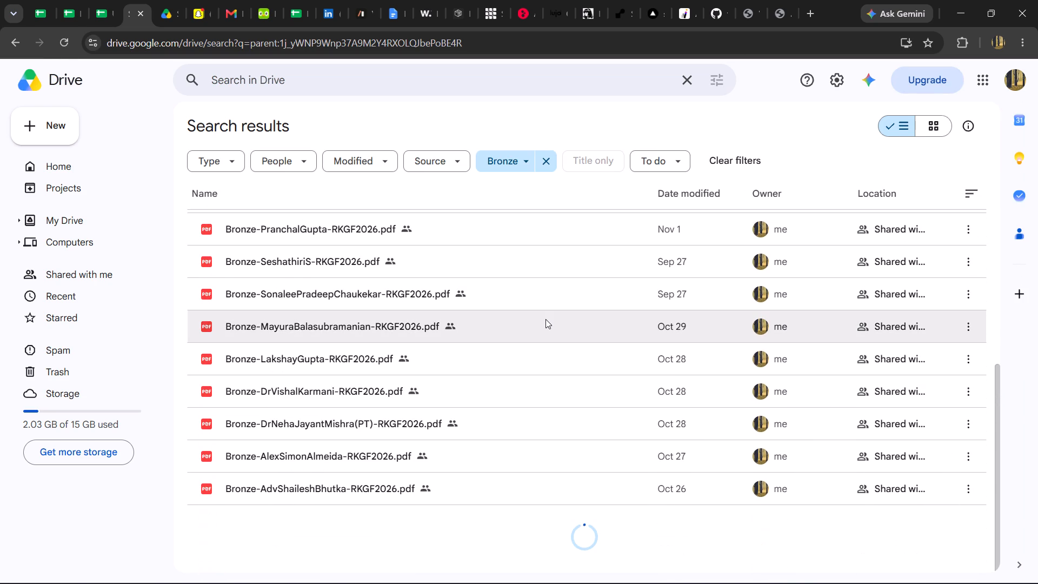
{"action": "scroll", "coordinate": [545, 319], "scroll_direction": "down", "scroll_amount": 4}
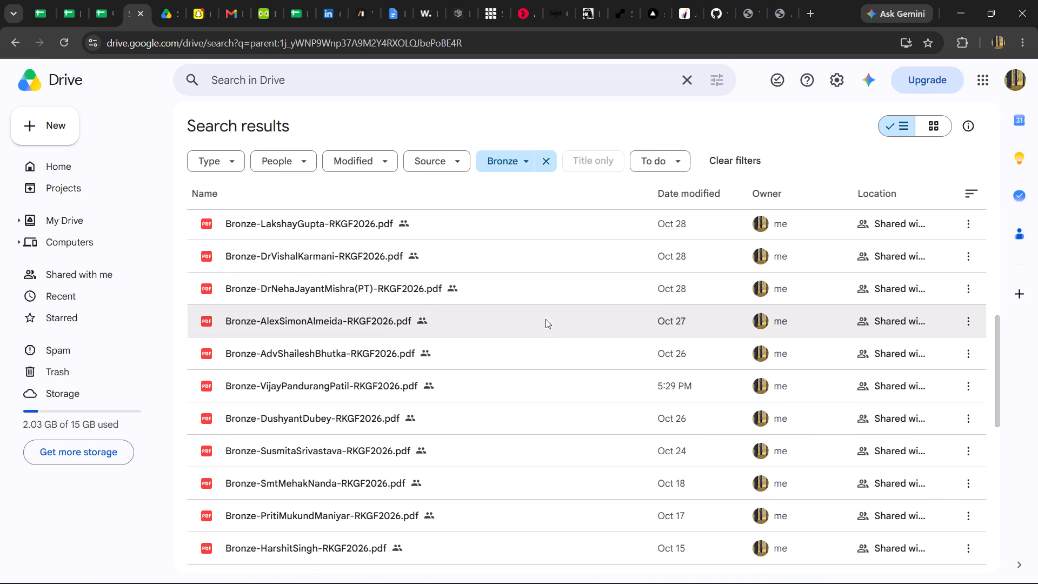
{"action": "left_click", "coordinate": [970, 384]}
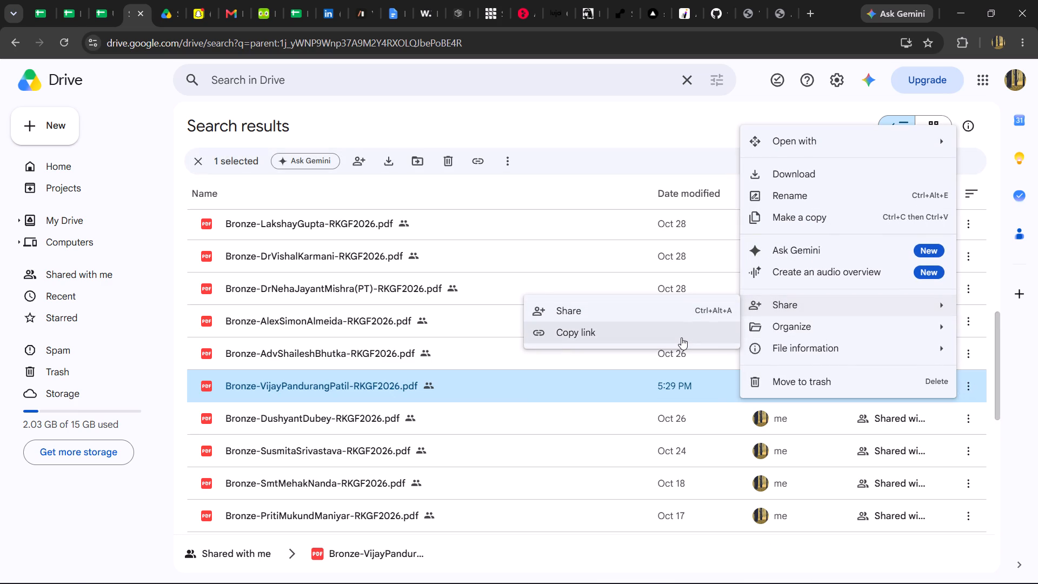
{"action": "left_click", "coordinate": [681, 337]}
{"action": "key", "text": "alt+Tab"}
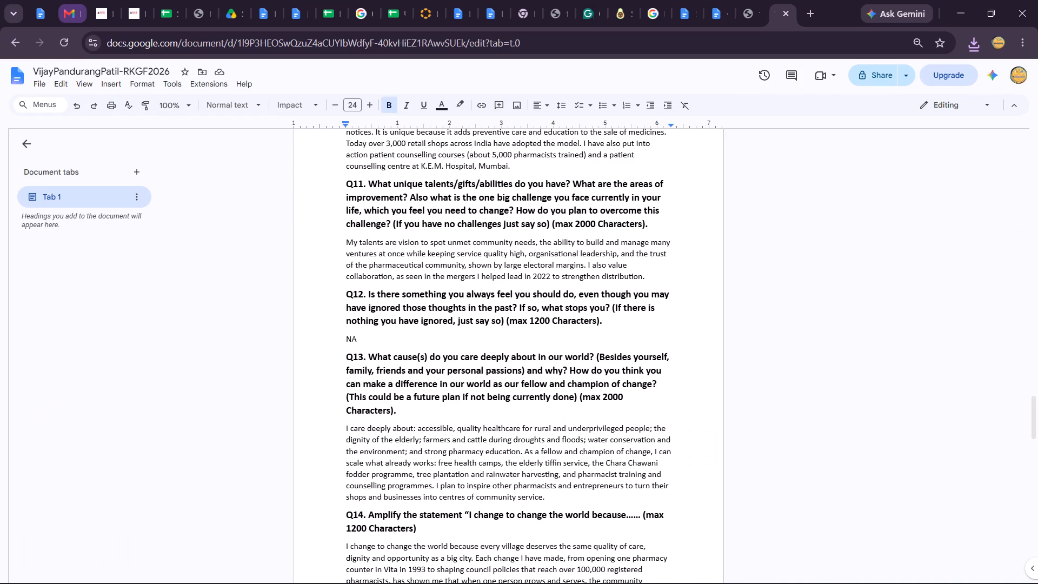
Switch to the Rex 2026-27 Master List Final, paste the copied link into row 836's PDF File Link, and set Citation Text Available to Yes.
{"action": "key", "text": "alt+Tab"}
{"action": "key", "text": "alt+Tab"}
{"action": "key", "text": "alt+Tab"}
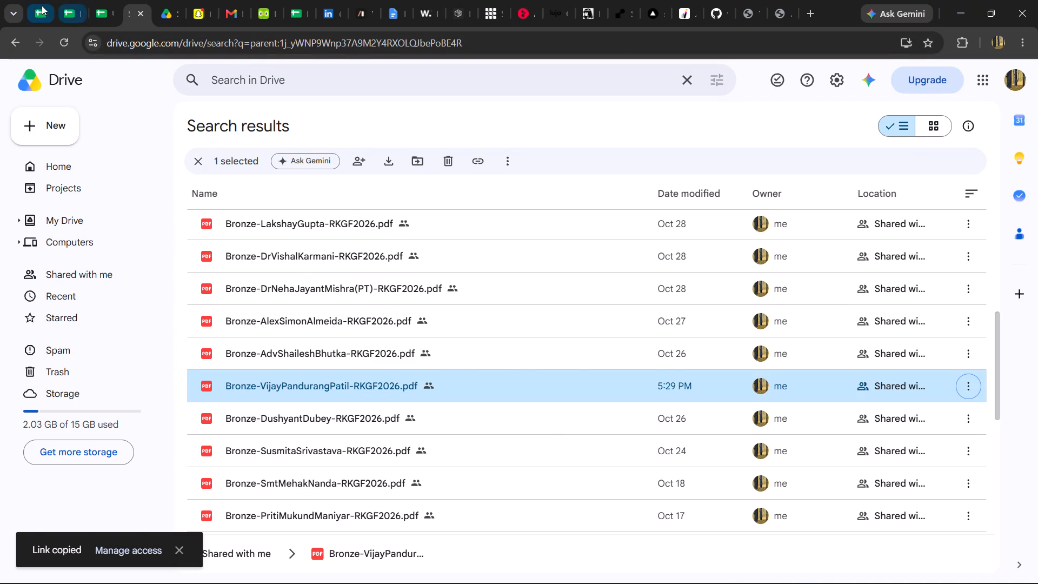
{"action": "left_click", "coordinate": [39, 5]}
{"action": "key", "text": "Right"}
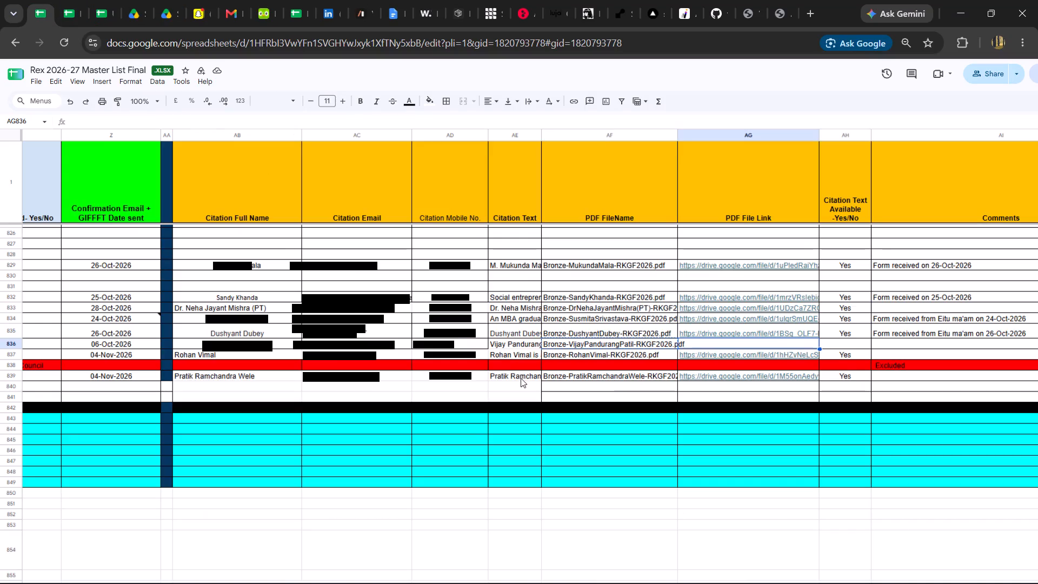
{"action": "key", "text": "ctrl+v"}
{"action": "key", "text": "Right"}
{"action": "type", "text": "Yes"}
{"action": "key", "text": "Right"}
Review row 836's cells across the form submission, confirmation, citation, comments and certificate columns.
{"action": "key", "text": "Right"}
{"action": "key", "text": "Right"}
{"action": "key", "text": "Right"}
{"action": "key", "text": "Right"}
{"action": "key", "text": "Left"}
{"action": "key", "text": "Left"}
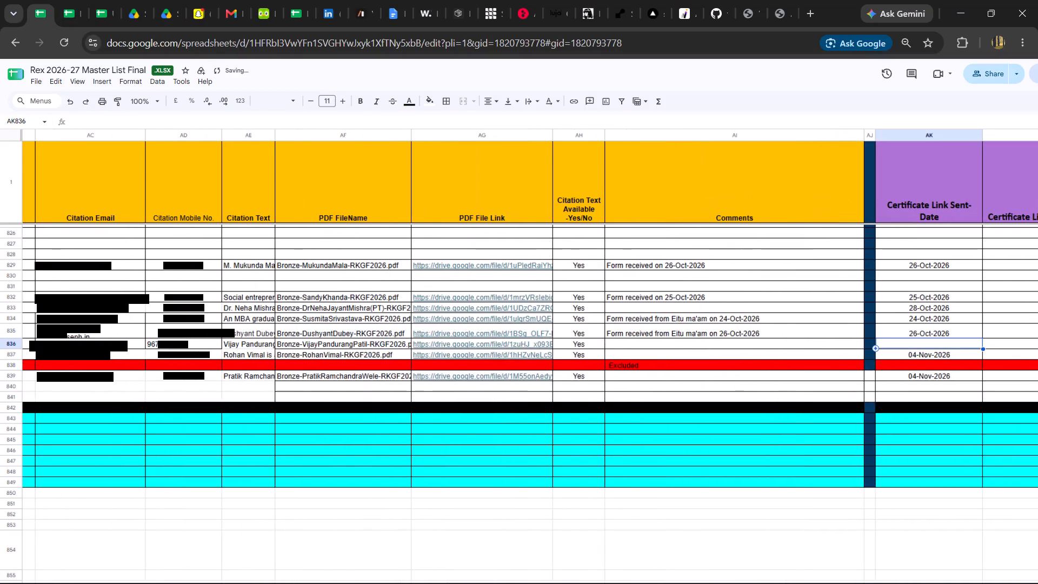
{"action": "key", "text": "ctrl+Left"}
{"action": "key", "text": "ctrl+Left"}
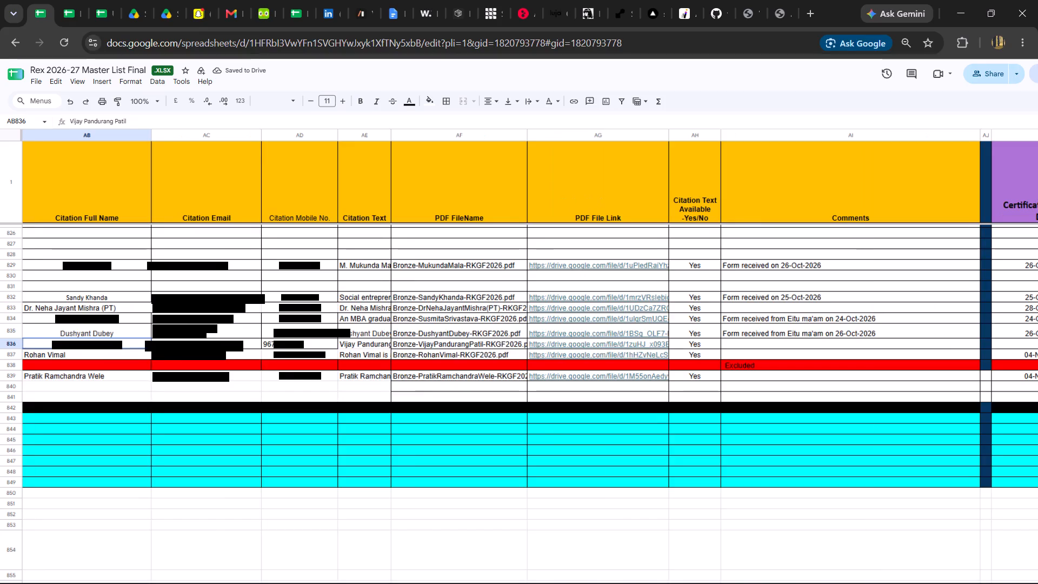
{"action": "key", "text": "Left"}
{"action": "key", "text": "Left"}
{"action": "key", "text": "Left"}
{"action": "key", "text": "ctrl+Right"}
{"action": "key", "text": "ctrl+Right"}
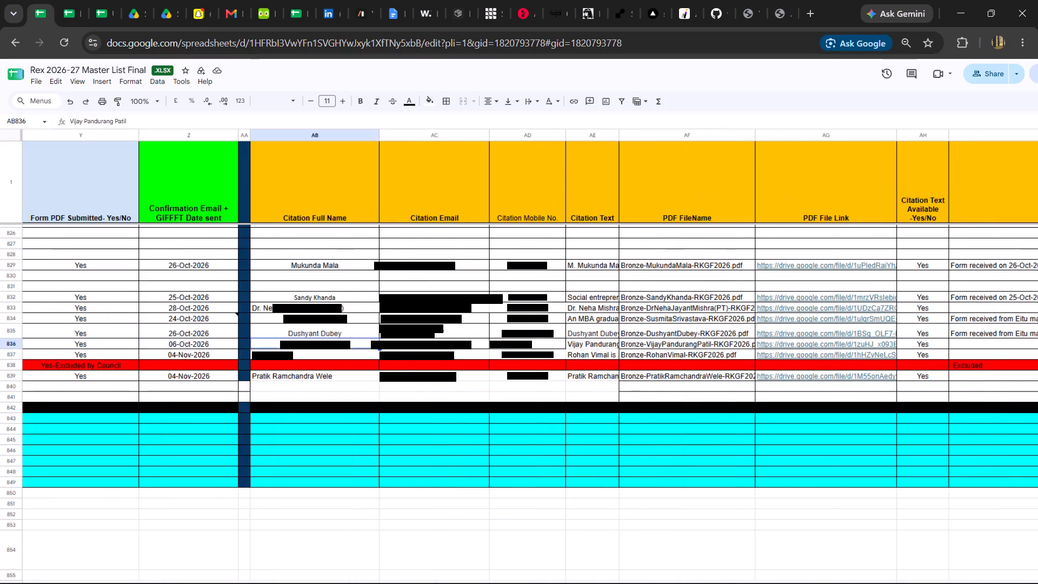
{"action": "key", "text": "ctrl+Right"}
{"action": "key", "text": "ctrl+Right"}
{"action": "key", "text": "ctrl+Left"}
{"action": "key", "text": "Right"}
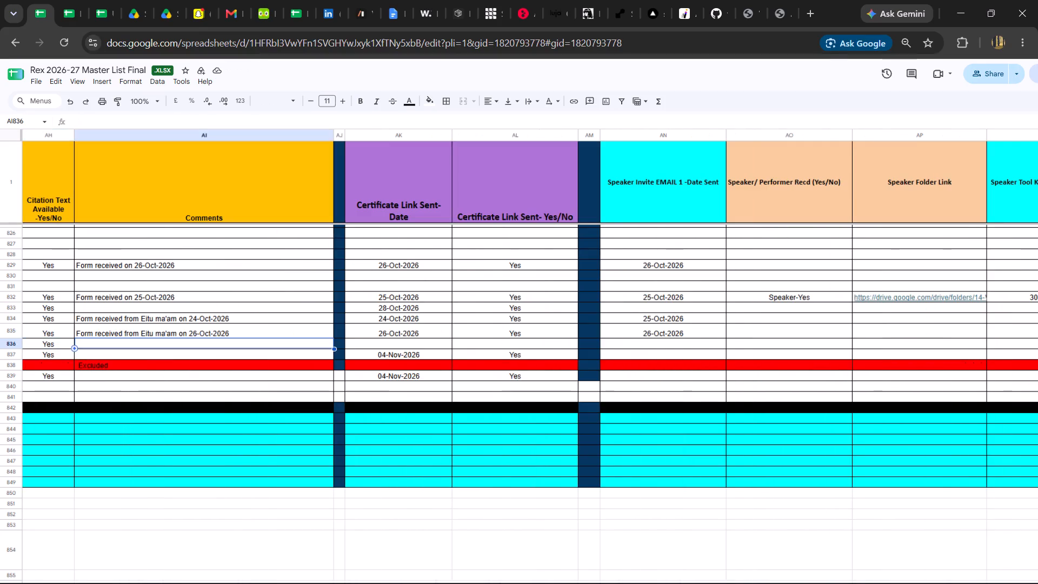
Enter 06-Nov-2026 as row 836's Certificate Link Sent date.
{"action": "key", "text": "Right"}
{"action": "key", "text": "Right"}
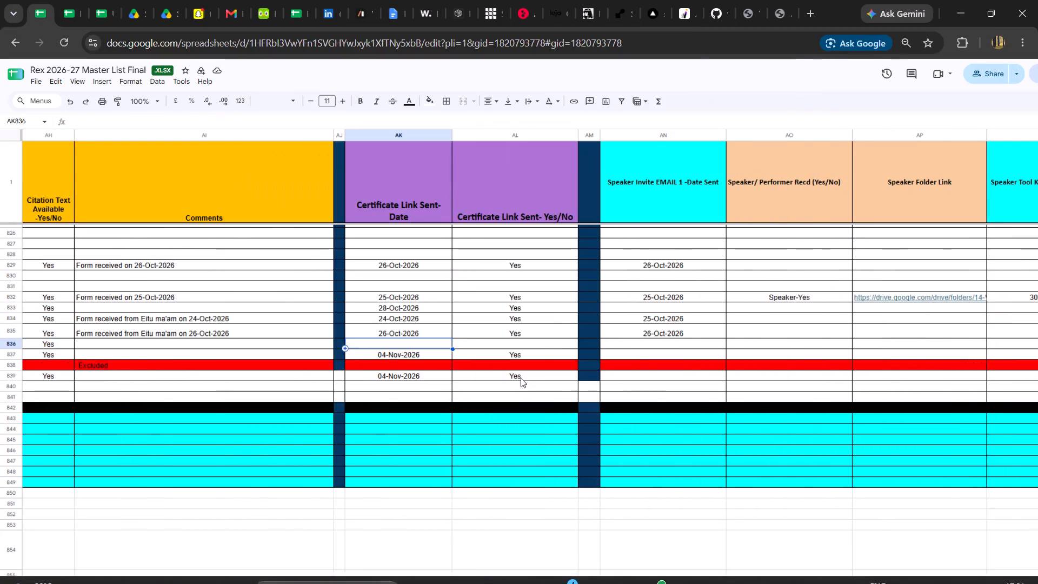
{"action": "type", "text": "06"}
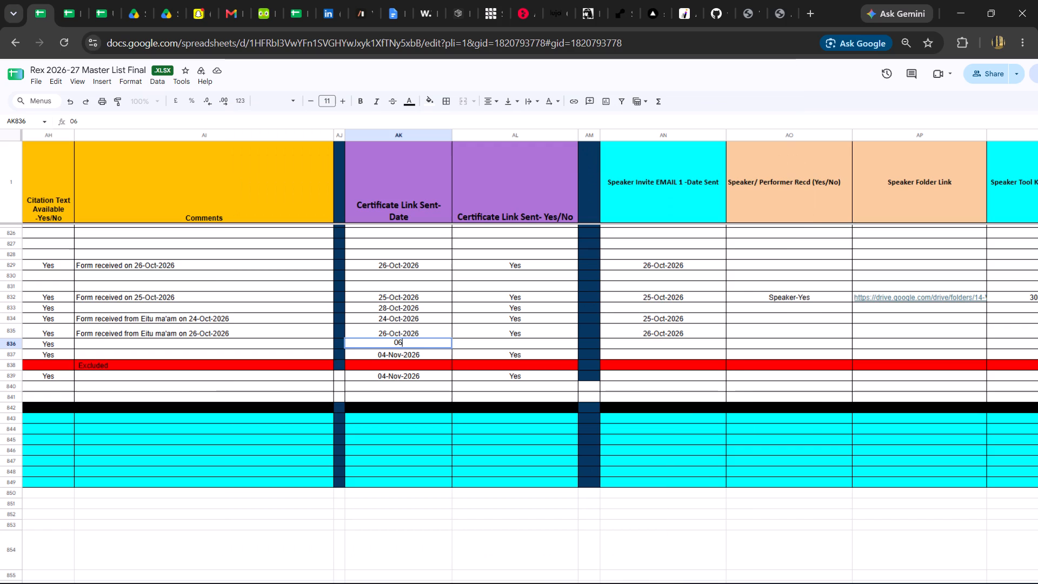
{"action": "type", "text": "-Noc"}
{"action": "key", "text": "BackSpace"}
{"action": "key", "text": "v"}
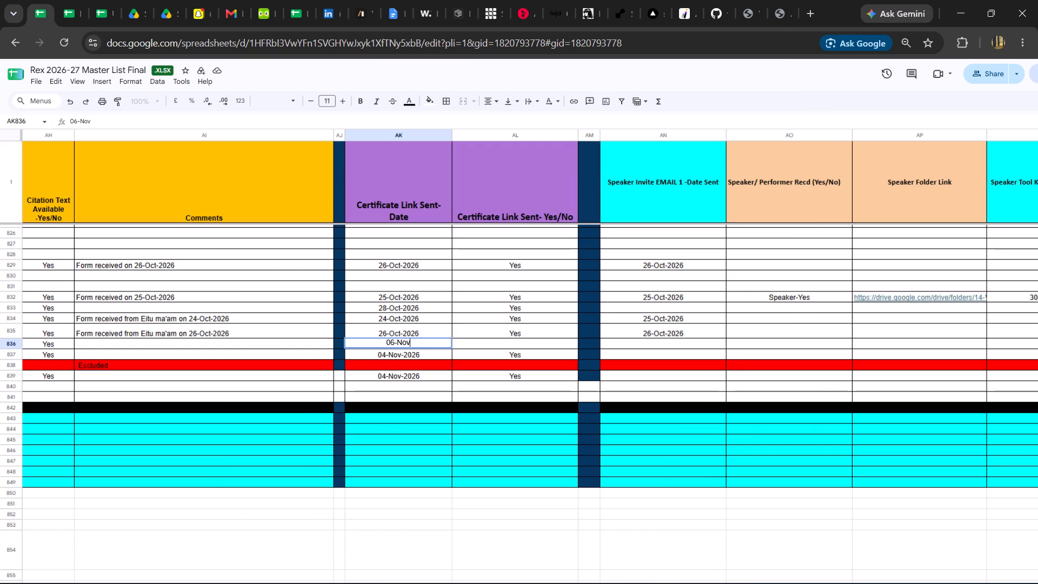
{"action": "type", "text": "206"}
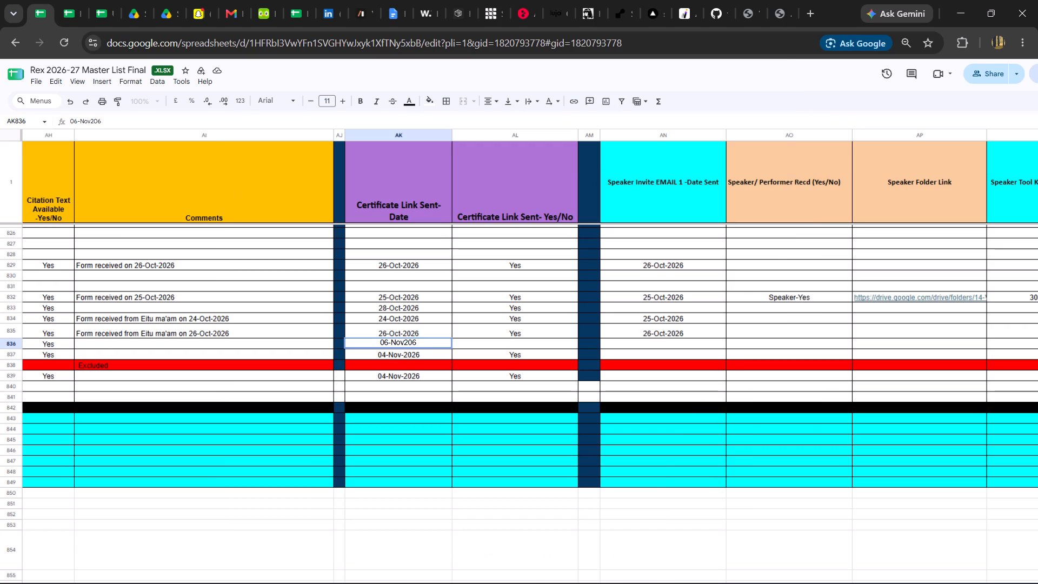
{"action": "key", "text": "BackSpace"}
{"action": "key", "text": "BackSpace"}
{"action": "key", "text": "BackSpace"}
{"action": "key", "text": "minus"}
{"action": "type", "text": "2026"}
{"action": "key", "text": "Right"}
Set row 836's Certificate Link Sent Yes/No field to Yes.
{"action": "type", "text": "Ywea"}
{"action": "key", "text": "BackSpace"}
{"action": "key", "text": "BackSpace"}
{"action": "type", "text": "es"}
{"action": "key", "text": "BackSpace"}
{"action": "key", "text": "BackSpace"}
{"action": "key", "text": "BackSpace"}
{"action": "type", "text": "es"}
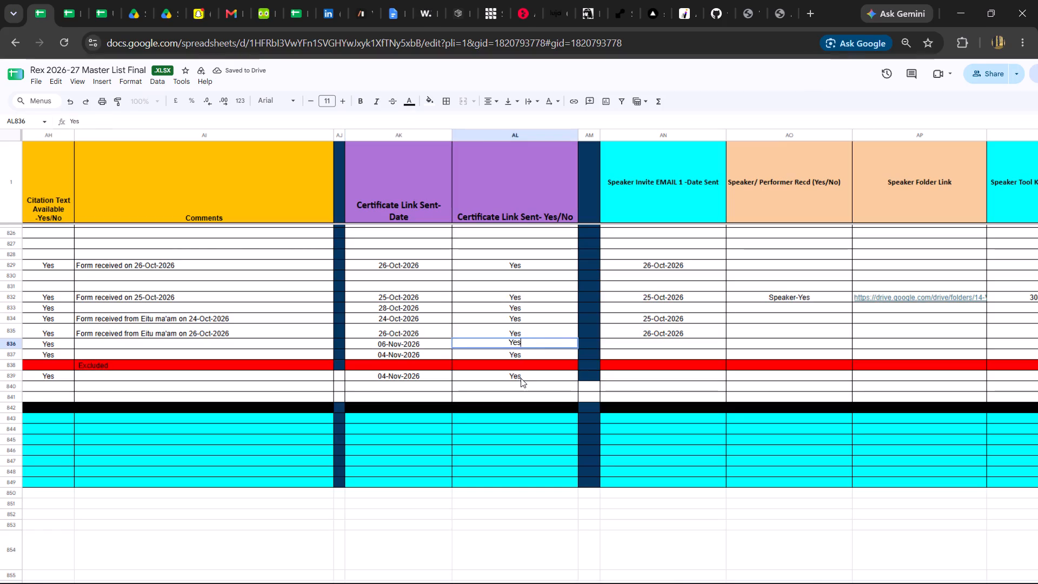
{"action": "key", "text": "Right"}
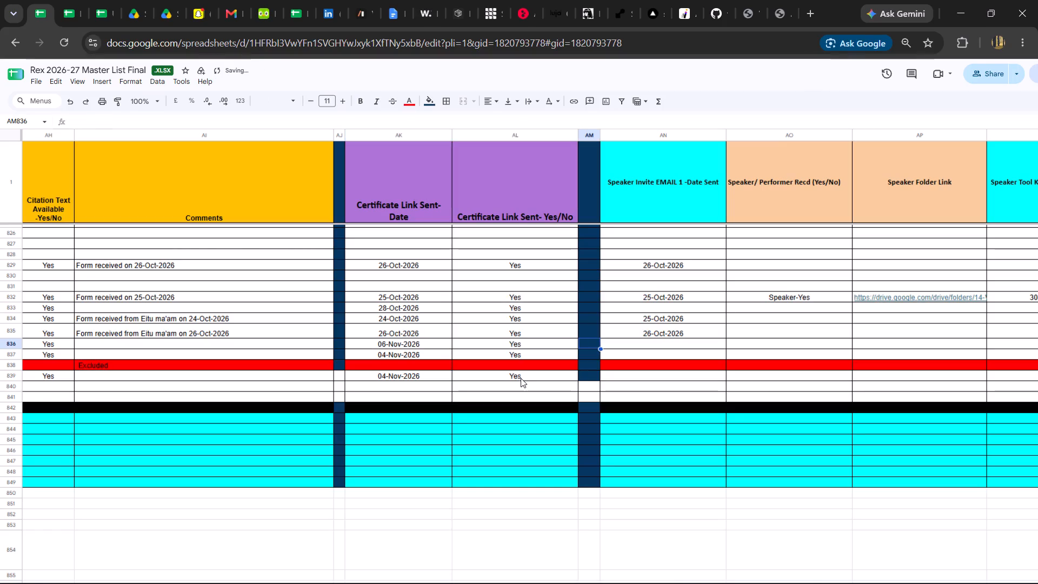
Check row 836's earlier entries, going back through the citation details to the form sent and reminder columns.
{"action": "key", "text": "Left"}
{"action": "key", "text": "Left"}
{"action": "key", "text": "Left"}
{"action": "key", "text": "Left"}
{"action": "key", "text": "Left"}
{"action": "key", "text": "Left"}
{"action": "key", "text": "Left"}
{"action": "key", "text": "Left"}
{"action": "key", "text": "Left"}
{"action": "key", "text": "Left"}
{"action": "key", "text": "Left"}
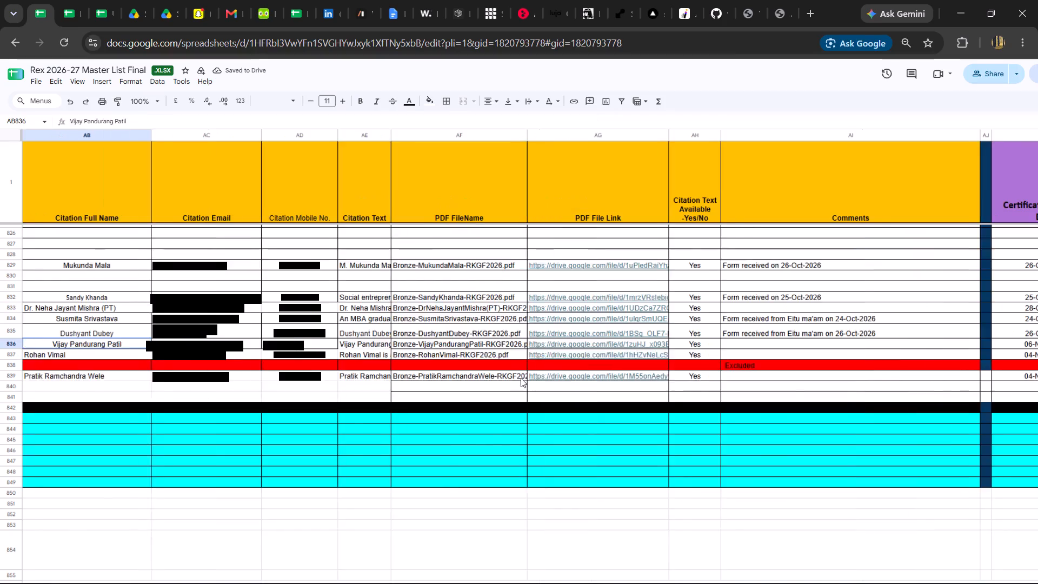
{"action": "key", "text": "Left"}
{"action": "key", "text": "Left"}
{"action": "key", "text": "Left"}
{"action": "key", "text": "Left"}
{"action": "key", "text": "Left"}
{"action": "key", "text": "Left"}
{"action": "key", "text": "Left"}
{"action": "key", "text": "Right"}
{"action": "key", "text": "Right"}
{"action": "key", "text": "Right"}
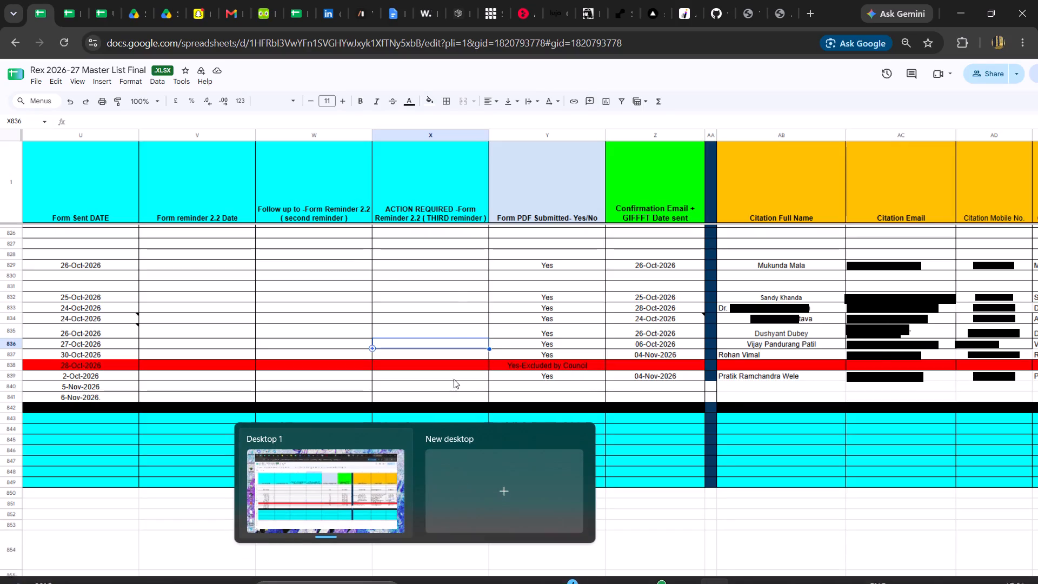
Open the BRONZE- Confirmed Nominations sheet and locate the same nominee's entry in row 131.
{"action": "scroll", "coordinate": [277, 195], "scroll_direction": "down", "scroll_amount": 4}
{"action": "scroll", "coordinate": [277, 195], "scroll_direction": "up", "scroll_amount": 1}
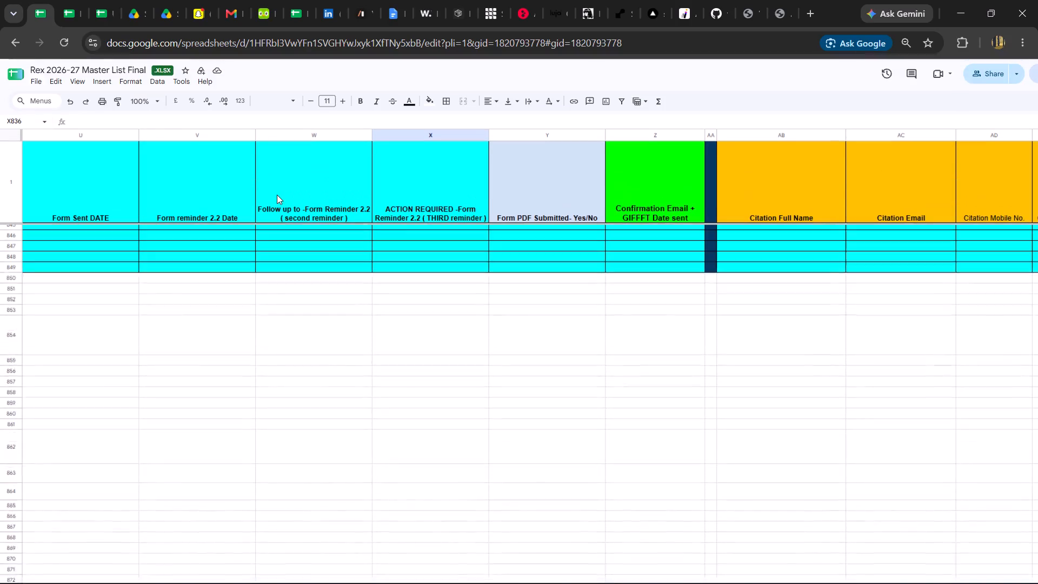
{"action": "scroll", "coordinate": [277, 195], "scroll_direction": "up", "scroll_amount": 1}
{"action": "right_click", "coordinate": [277, 195]}
{"action": "scroll", "coordinate": [277, 195], "scroll_direction": "down", "scroll_amount": 1}
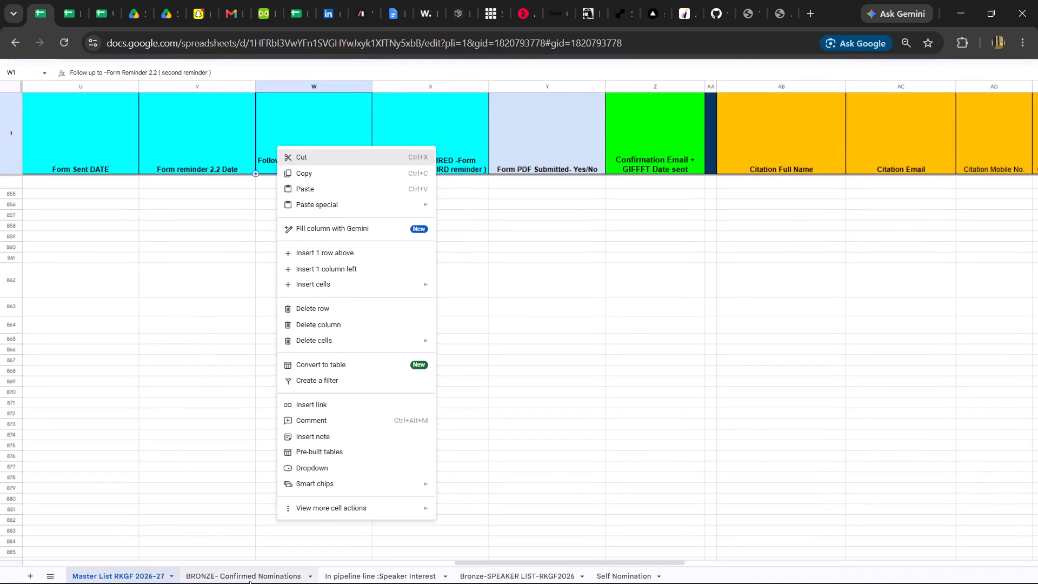
{"action": "left_click", "coordinate": [250, 581]}
{"action": "scroll", "coordinate": [317, 470], "scroll_direction": "down", "scroll_amount": 6}
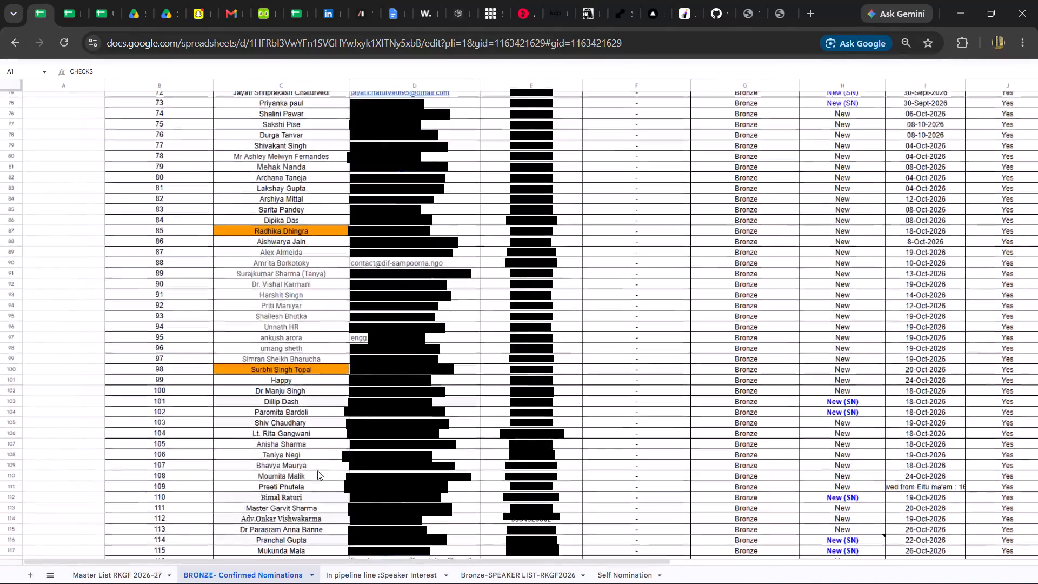
{"action": "scroll", "coordinate": [317, 470], "scroll_direction": "down", "scroll_amount": 2}
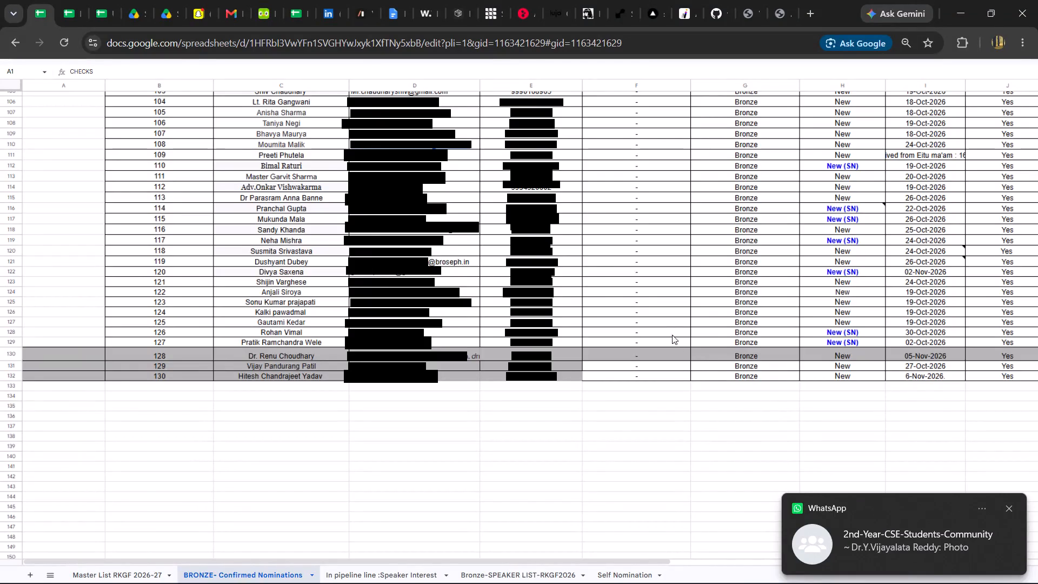
{"action": "scroll", "coordinate": [642, 347], "scroll_direction": "left", "scroll_amount": 4}
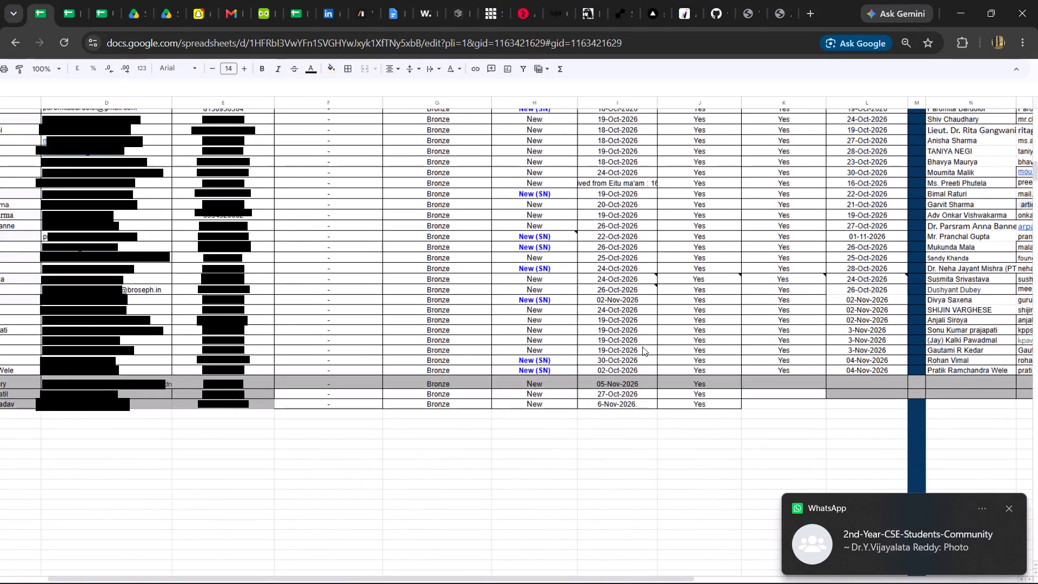
{"action": "scroll", "coordinate": [642, 347], "scroll_direction": "down", "scroll_amount": 1}
{"action": "scroll", "coordinate": [631, 343], "scroll_direction": "left", "scroll_amount": 1}
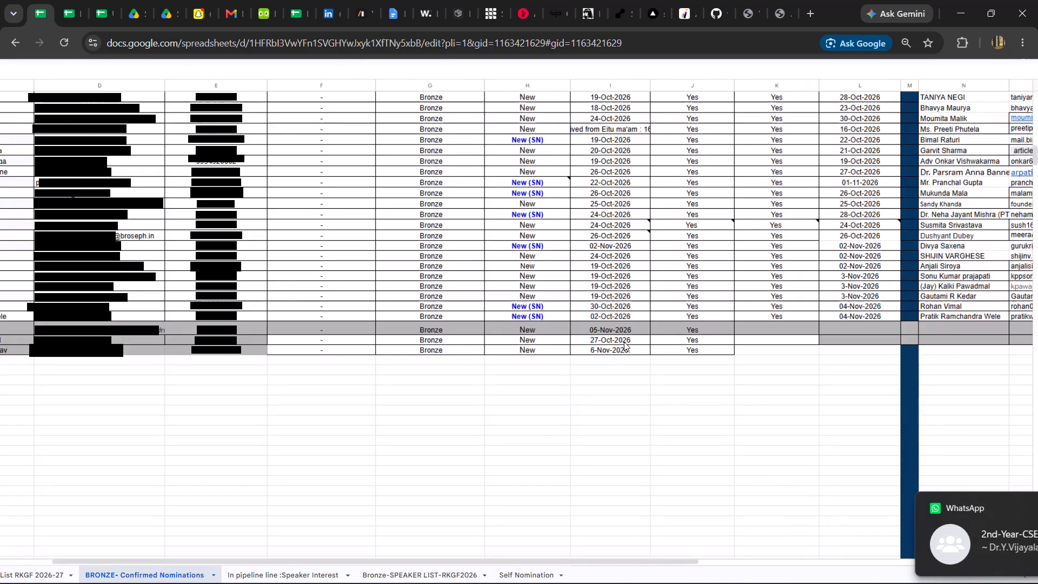
{"action": "scroll", "coordinate": [453, 341], "scroll_direction": "right", "scroll_amount": 2}
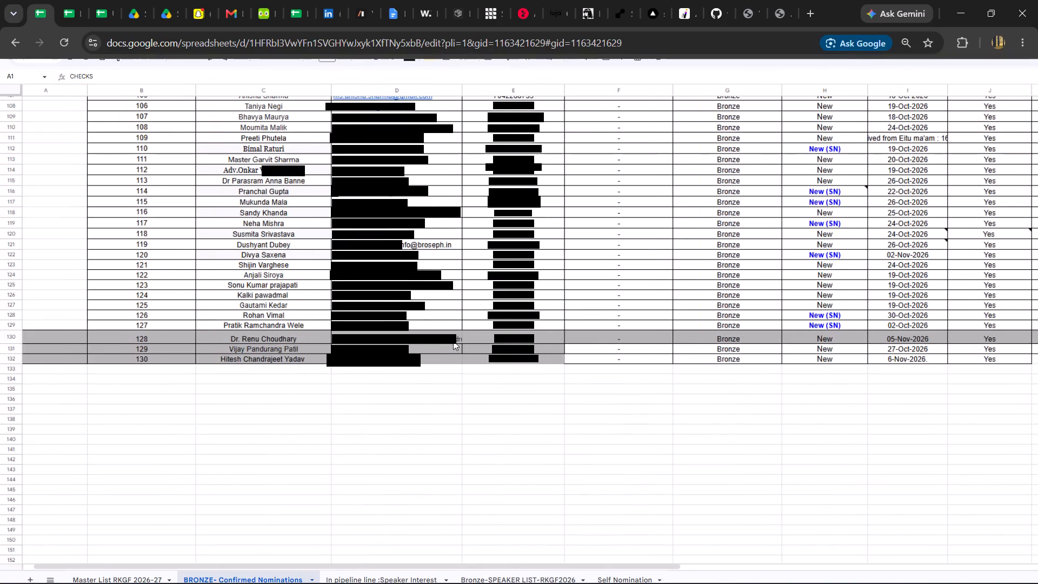
Enter Yes in column K of row 131, the nominee's blank status cell before the date column.
{"action": "left_click", "coordinate": [427, 348]}
{"action": "key", "text": "Right"}
{"action": "key", "text": "Right"}
{"action": "key", "text": "Right"}
{"action": "key", "text": "Right"}
{"action": "key", "text": "Right"}
{"action": "key", "text": "Right"}
{"action": "key", "text": "Right"}
{"action": "key", "text": "Right"}
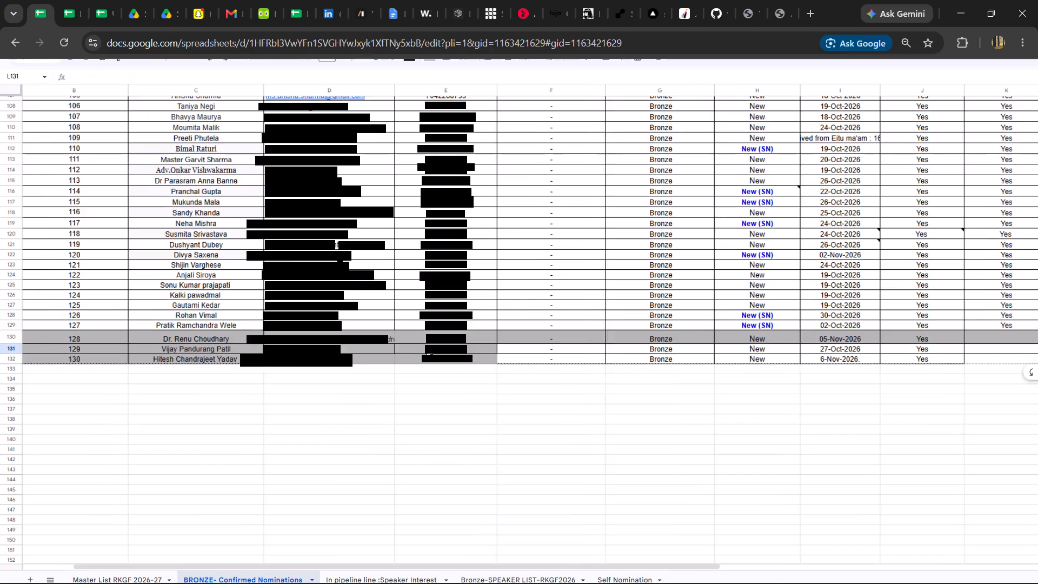
{"action": "key", "text": "Right"}
{"action": "key", "text": "Left"}
{"action": "key", "text": "Left"}
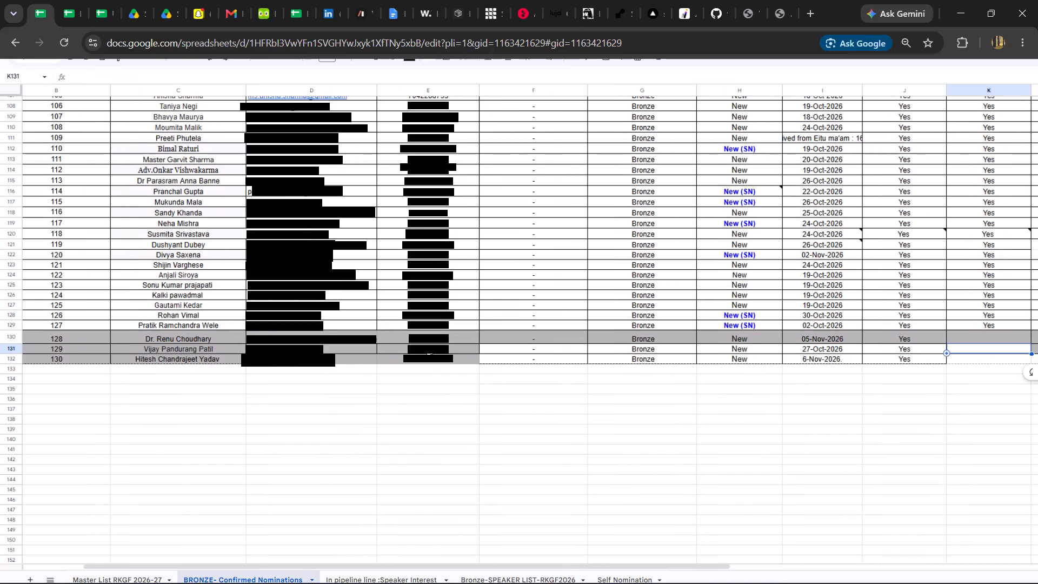
{"action": "key", "text": "shift+y"}
{"action": "type", "text": "es"}
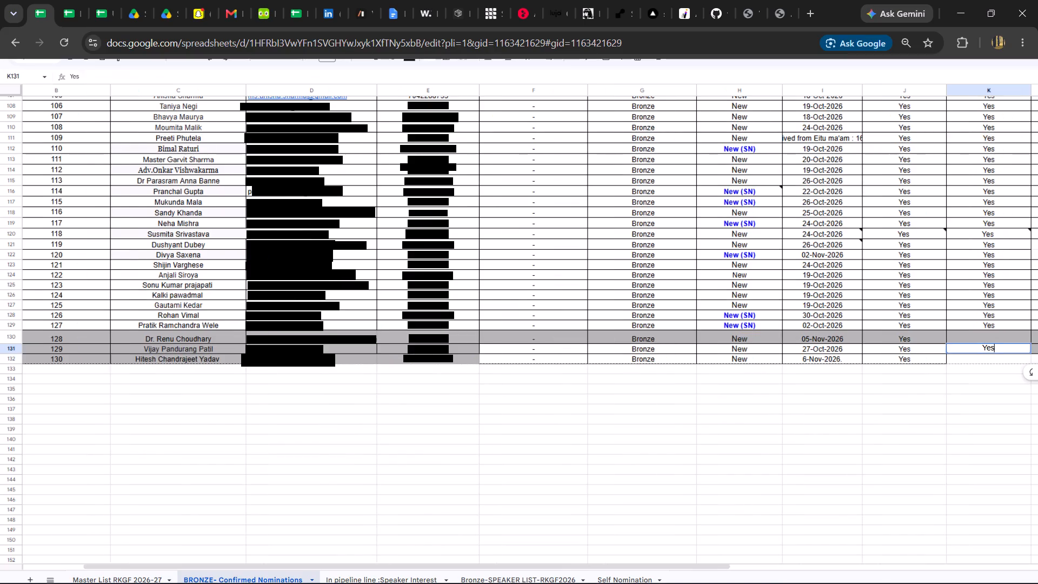
{"action": "key", "text": "Right"}
Compare the date format of earlier entries in column L and enter 06-Nov-2026 for row 131.
{"action": "key", "text": "Right"}
{"action": "key", "text": "Right"}
{"action": "key", "text": "Right"}
{"action": "key", "text": "Right"}
{"action": "key", "text": "Left"}
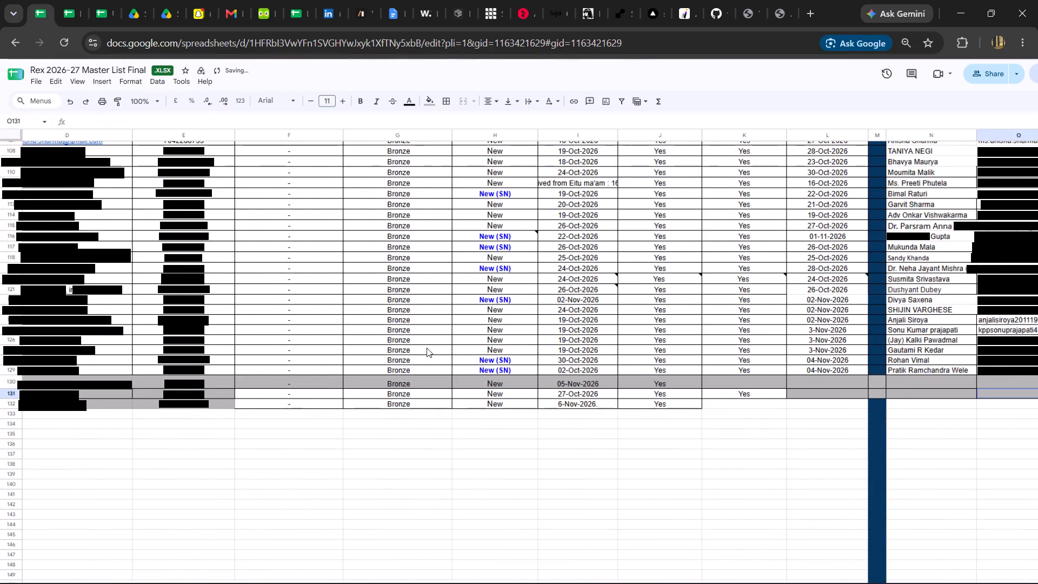
{"action": "key", "text": "Left"}
{"action": "key", "text": "Right"}
{"action": "key", "text": "Left"}
{"action": "key", "text": "Left"}
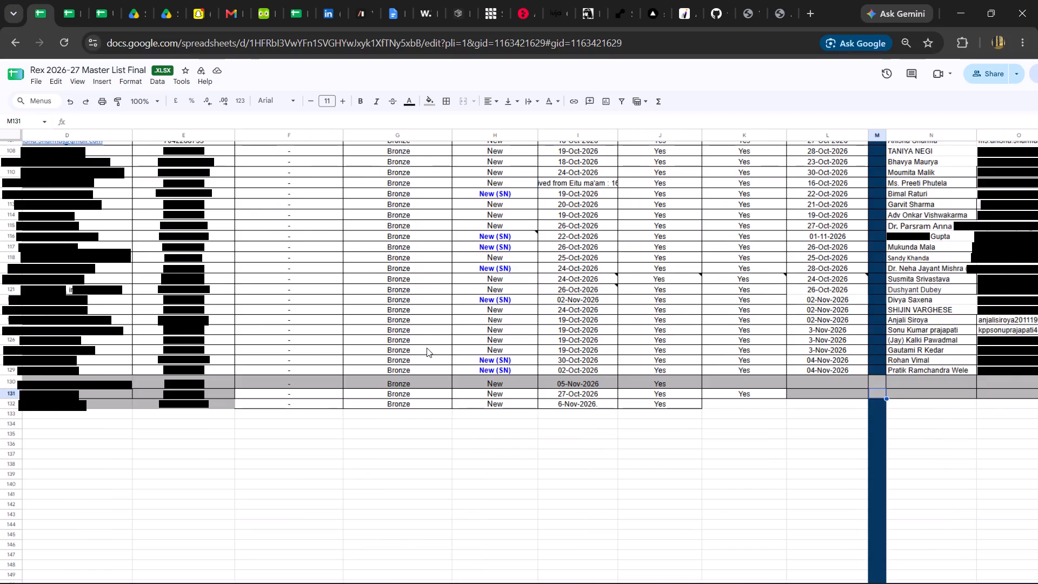
{"action": "key", "text": "Left"}
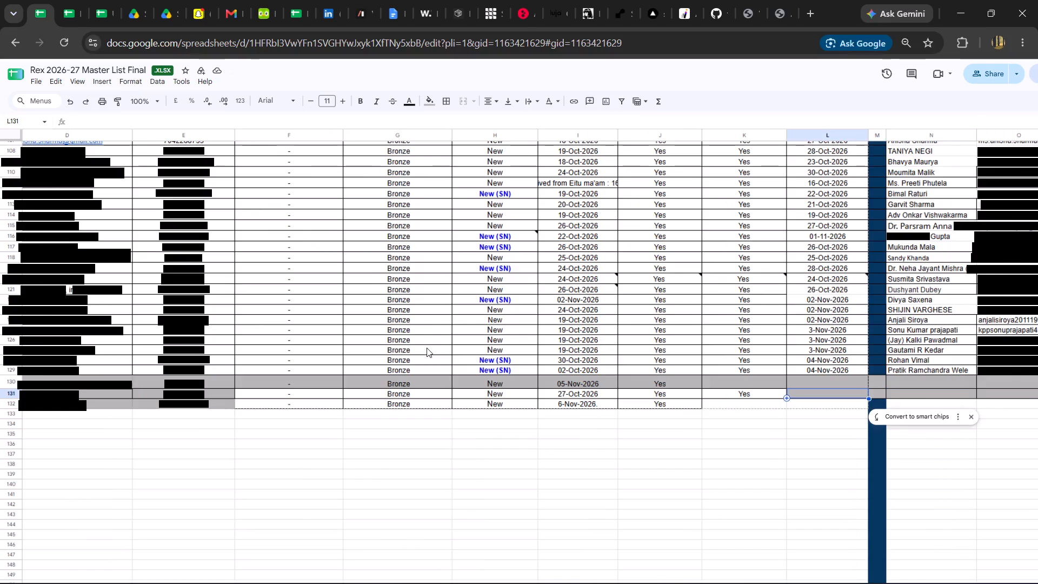
{"action": "scroll", "coordinate": [427, 348], "scroll_direction": "up", "scroll_amount": 18}
{"action": "scroll", "coordinate": [427, 348], "scroll_direction": "down", "scroll_amount": 6}
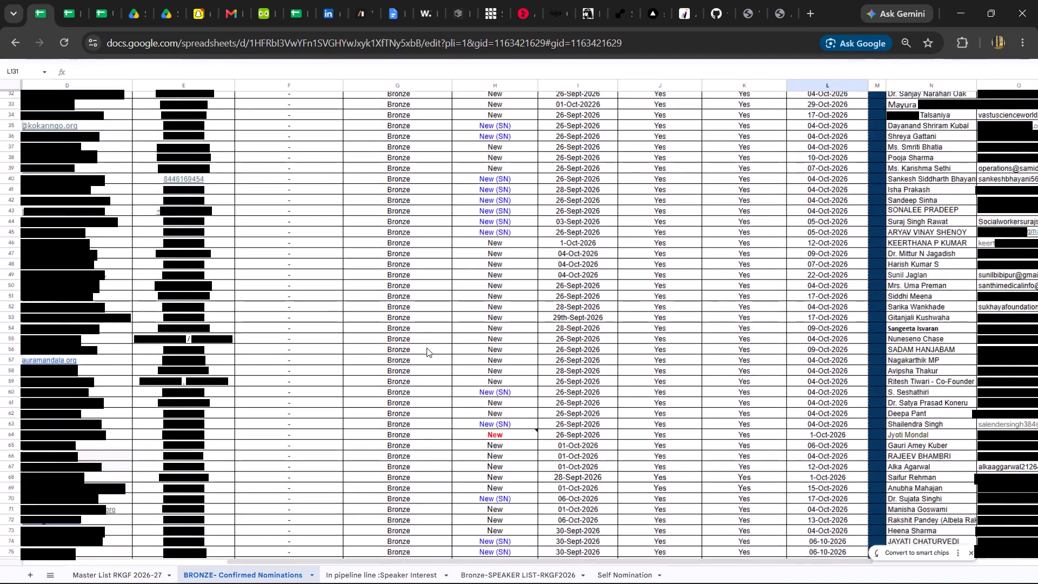
{"action": "scroll", "coordinate": [427, 348], "scroll_direction": "down", "scroll_amount": 3}
{"action": "scroll", "coordinate": [427, 348], "scroll_direction": "up", "scroll_amount": 8}
{"action": "scroll", "coordinate": [427, 348], "scroll_direction": "down", "scroll_amount": 7}
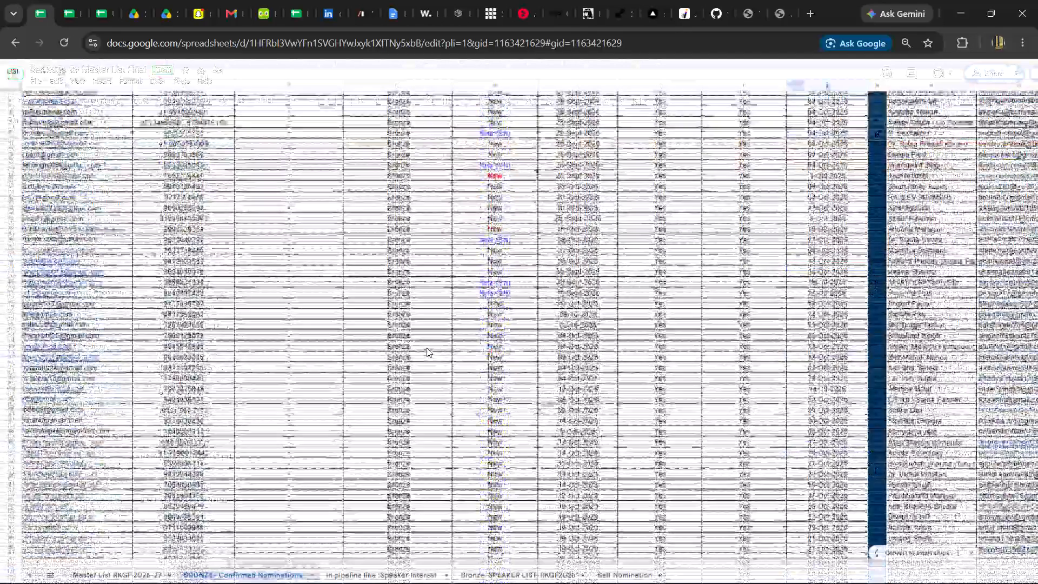
{"action": "scroll", "coordinate": [427, 348], "scroll_direction": "down", "scroll_amount": 2}
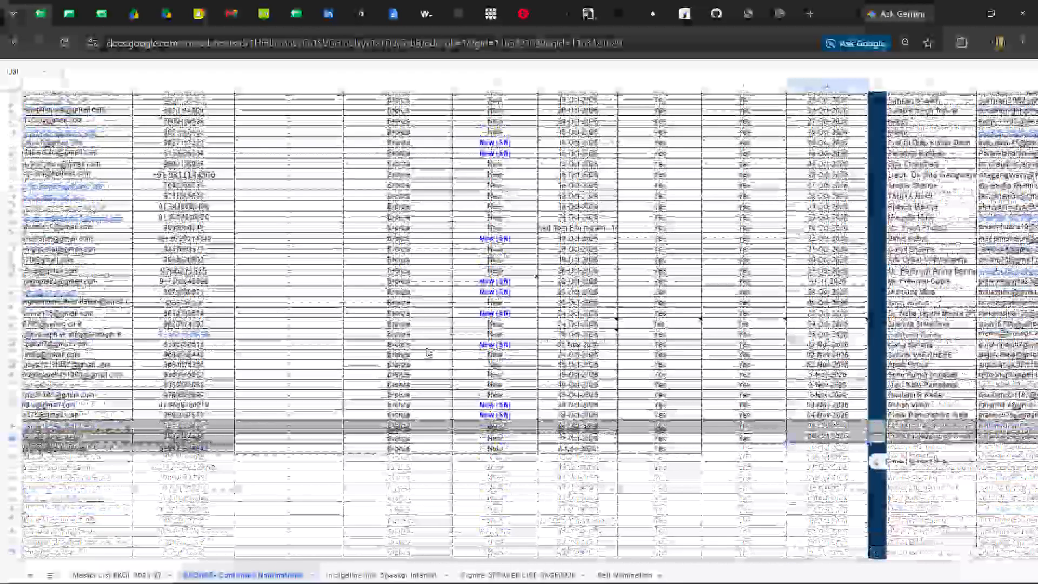
{"action": "type", "text": "06"}
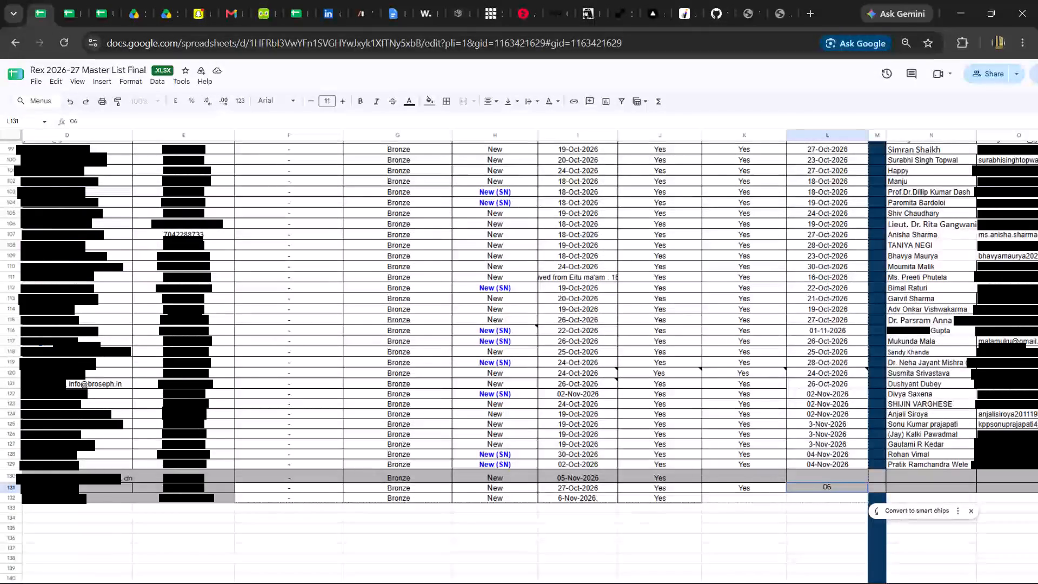
{"action": "type", "text": "--"}
{"action": "key", "text": "BackSpace"}
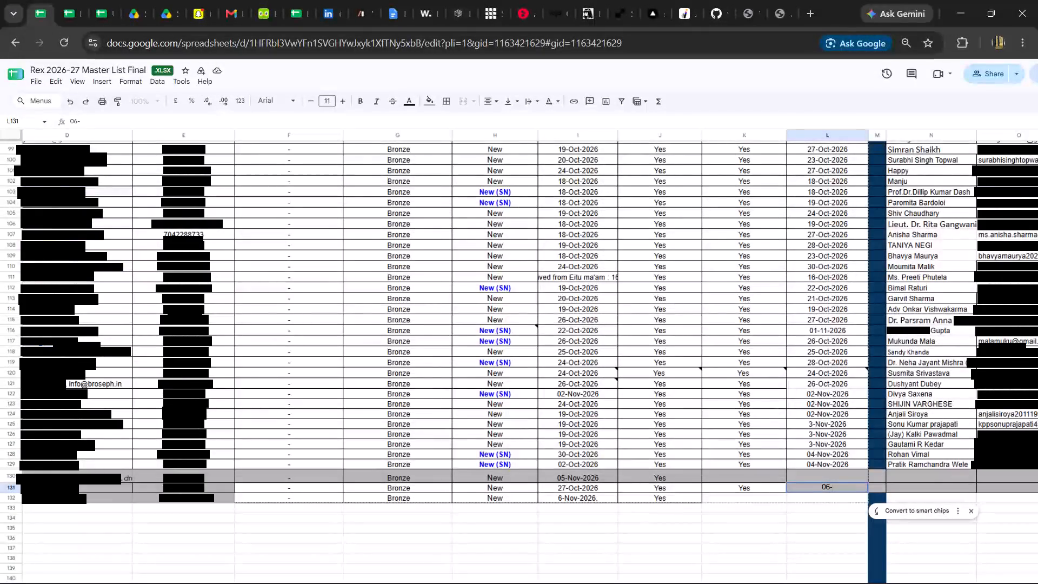
{"action": "type", "text": "Nov-2026"}
{"action": "key", "text": "Right"}
{"action": "key", "text": "Right"}
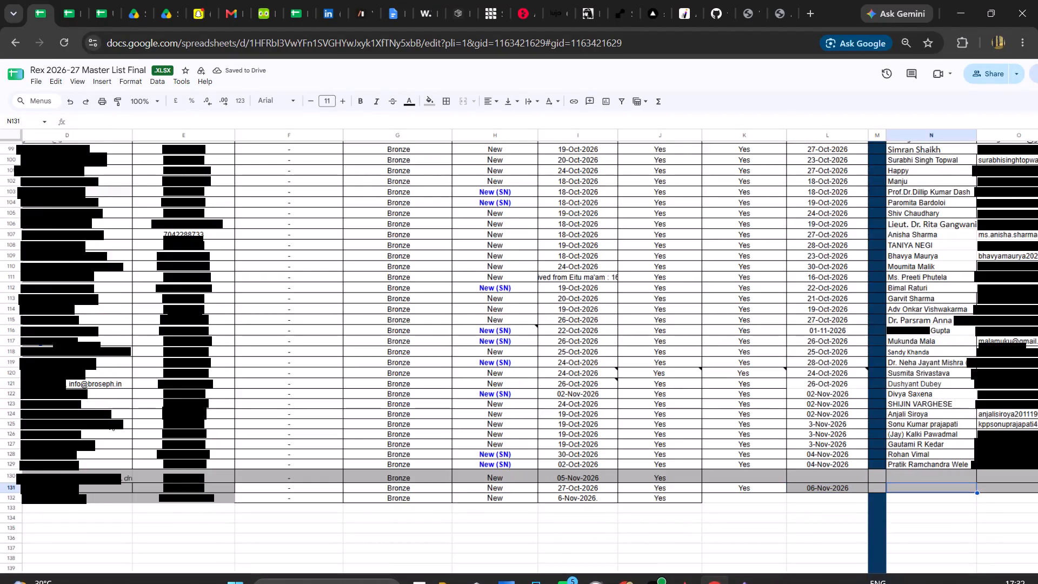
{"action": "scroll", "coordinate": [109, 421], "scroll_direction": "down", "scroll_amount": 1}
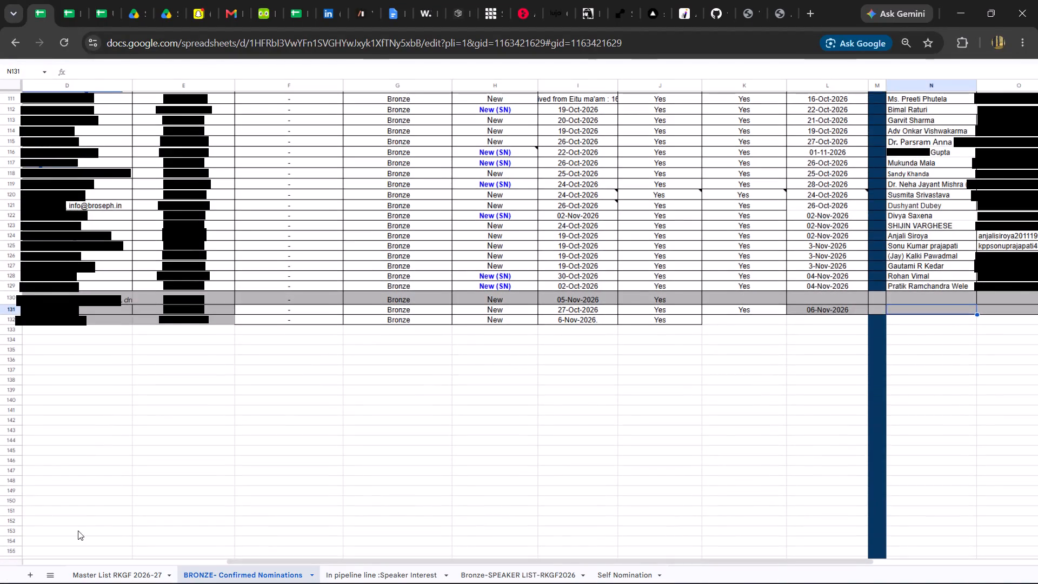
Copy row 836's citation cells, from Citation Full Name through Comments (AB to AI), in the Master List RKGF 2026-27 sheet.
{"action": "left_click", "coordinate": [85, 575]}
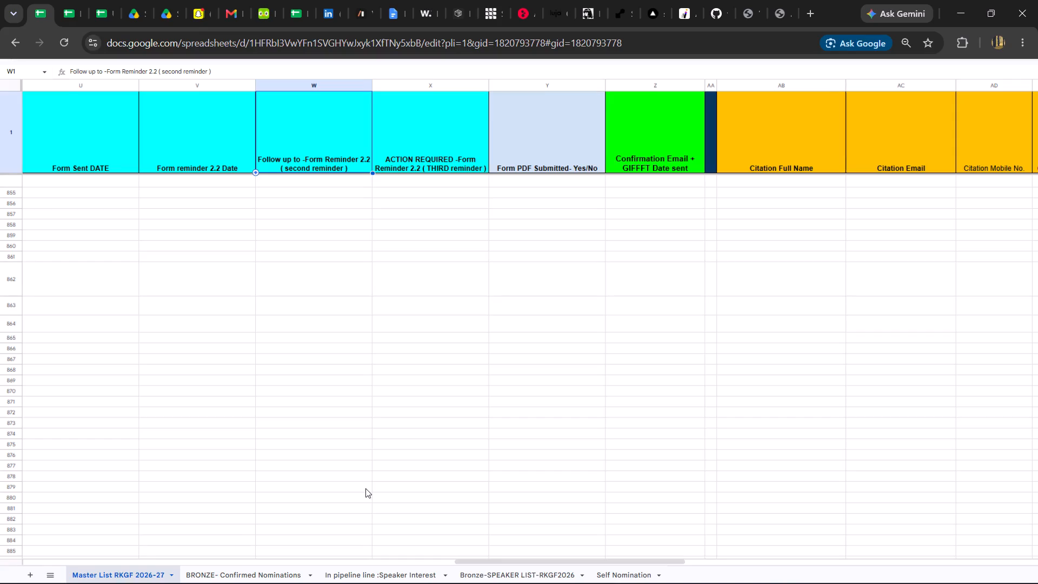
{"action": "scroll", "coordinate": [365, 488], "scroll_direction": "up", "scroll_amount": 5}
{"action": "scroll", "coordinate": [365, 488], "scroll_direction": "down", "scroll_amount": 4}
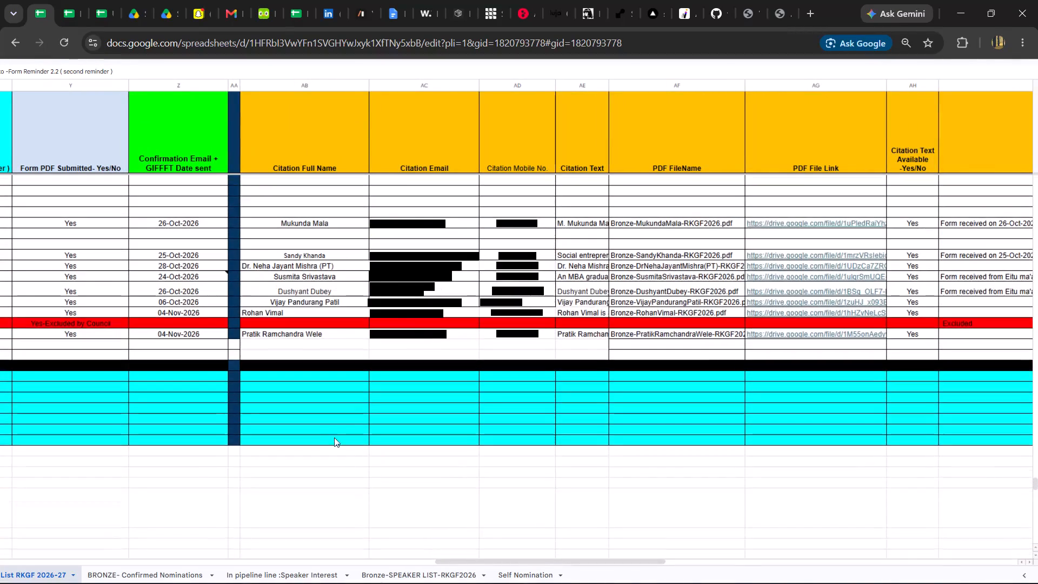
{"action": "scroll", "coordinate": [325, 423], "scroll_direction": "left", "scroll_amount": 2}
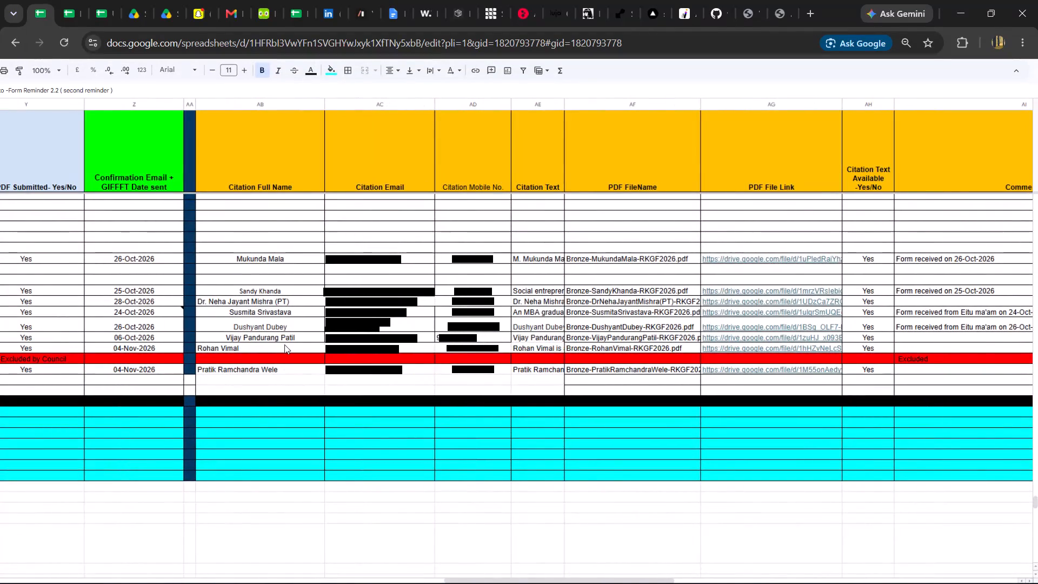
{"action": "scroll", "coordinate": [264, 375], "scroll_direction": "left", "scroll_amount": 1}
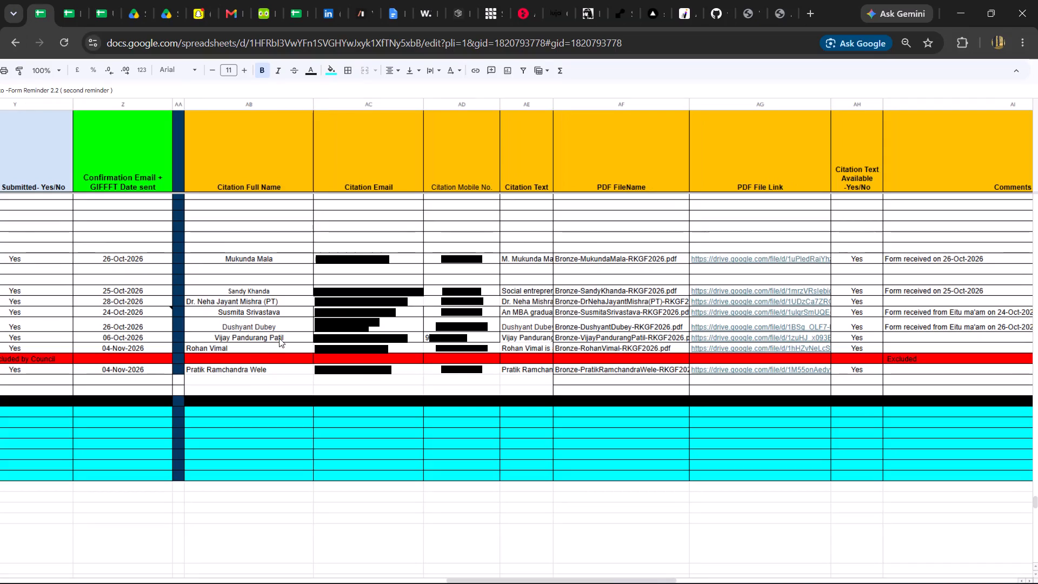
{"action": "left_click_drag", "start_coordinate": [280, 339], "coordinate": [786, 339]}
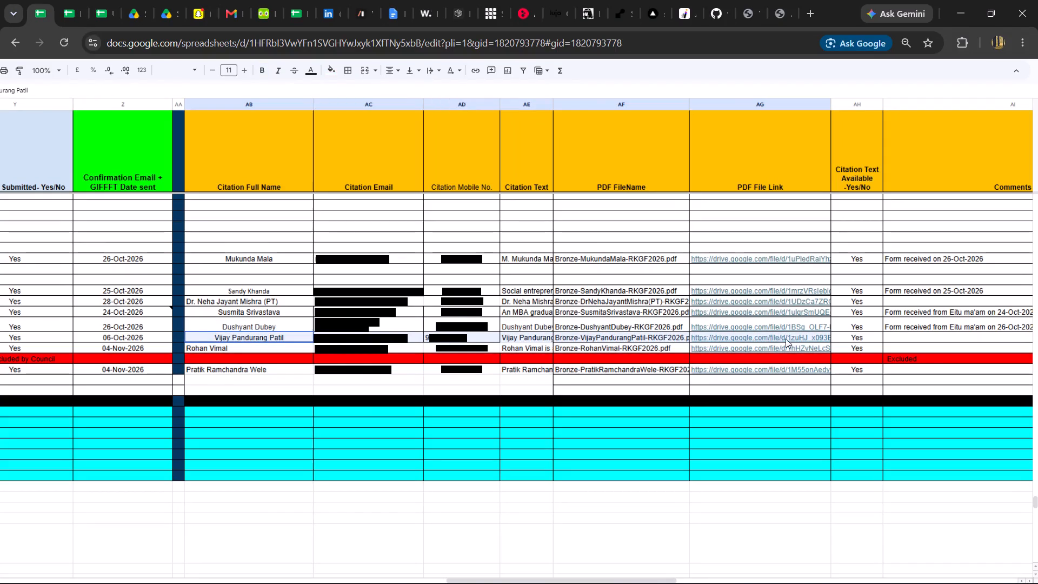
{"action": "left_click_drag", "start_coordinate": [786, 339], "coordinate": [895, 336]}
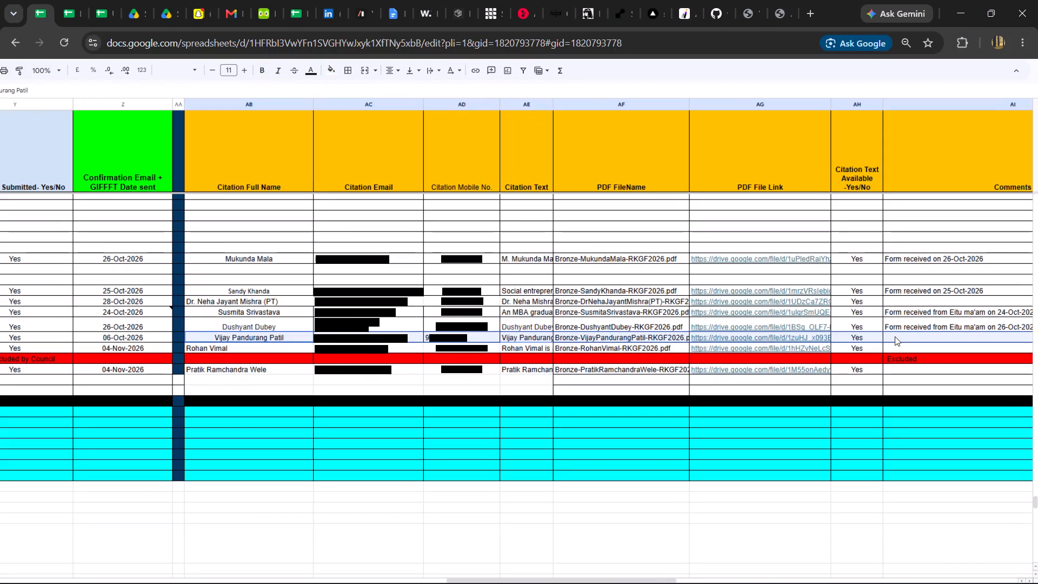
{"action": "key", "text": "ctrl+c"}
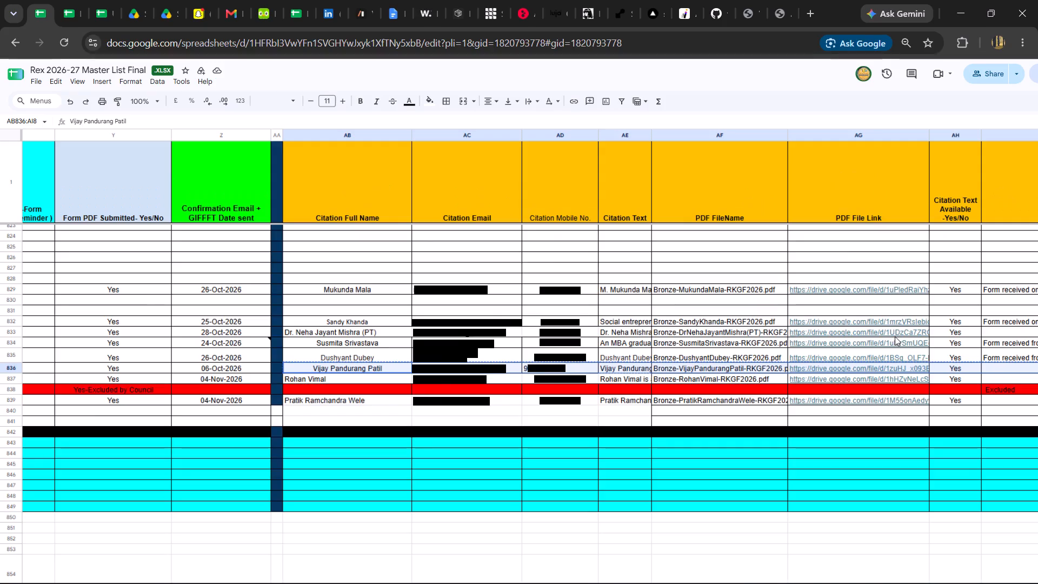
{"action": "scroll", "coordinate": [895, 336], "scroll_direction": "left", "scroll_amount": 4}
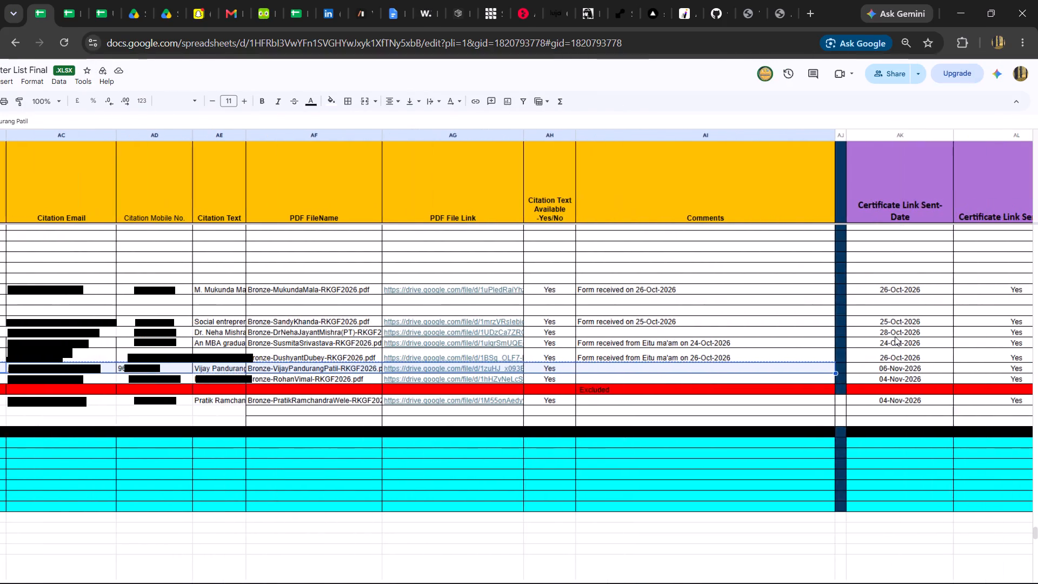
{"action": "scroll", "coordinate": [895, 336], "scroll_direction": "left", "scroll_amount": 1}
{"action": "scroll", "coordinate": [895, 336], "scroll_direction": "right", "scroll_amount": 2}
{"action": "scroll", "coordinate": [465, 420], "scroll_direction": "left", "scroll_amount": 1}
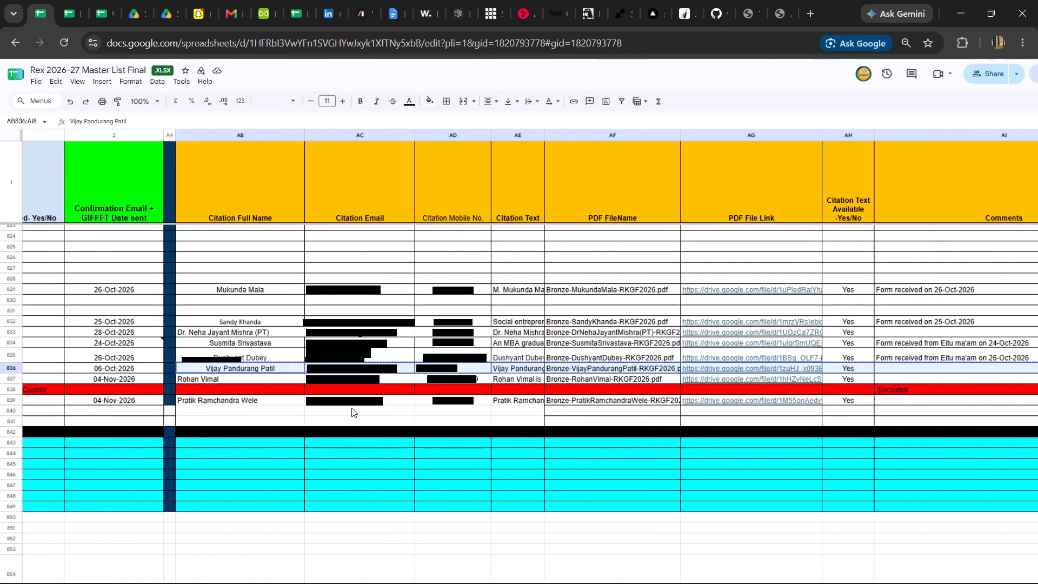
{"action": "left_click", "coordinate": [351, 408]}
{"action": "scroll", "coordinate": [298, 444], "scroll_direction": "left", "scroll_amount": 1}
{"action": "scroll", "coordinate": [181, 574], "scroll_direction": "down", "scroll_amount": 1}
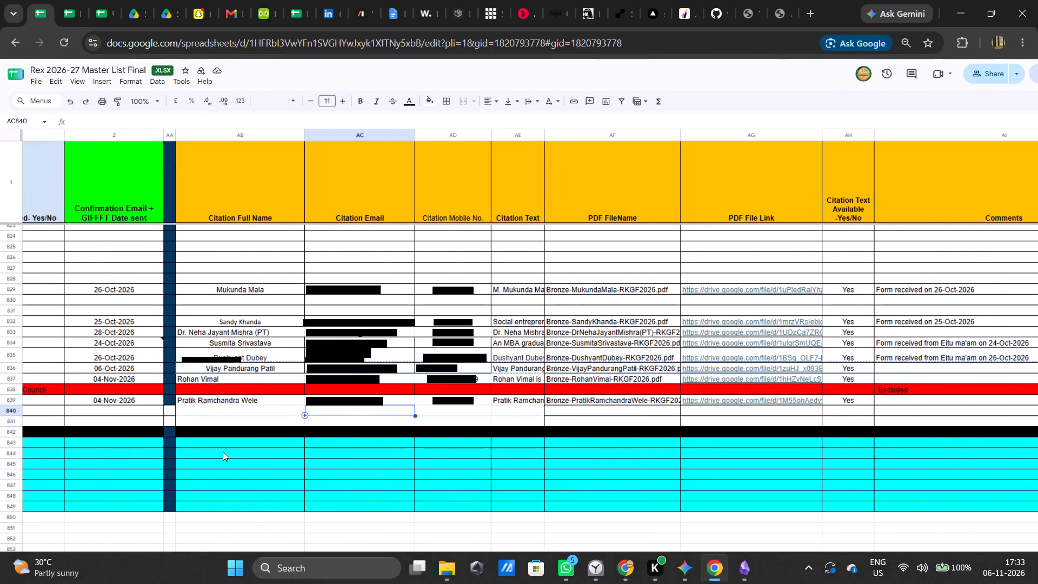
Paste the copied citation details into row 131 of the BRONZE- Confirmed Nominations sheet, starting at column N.
{"action": "left_click", "coordinate": [252, 576]}
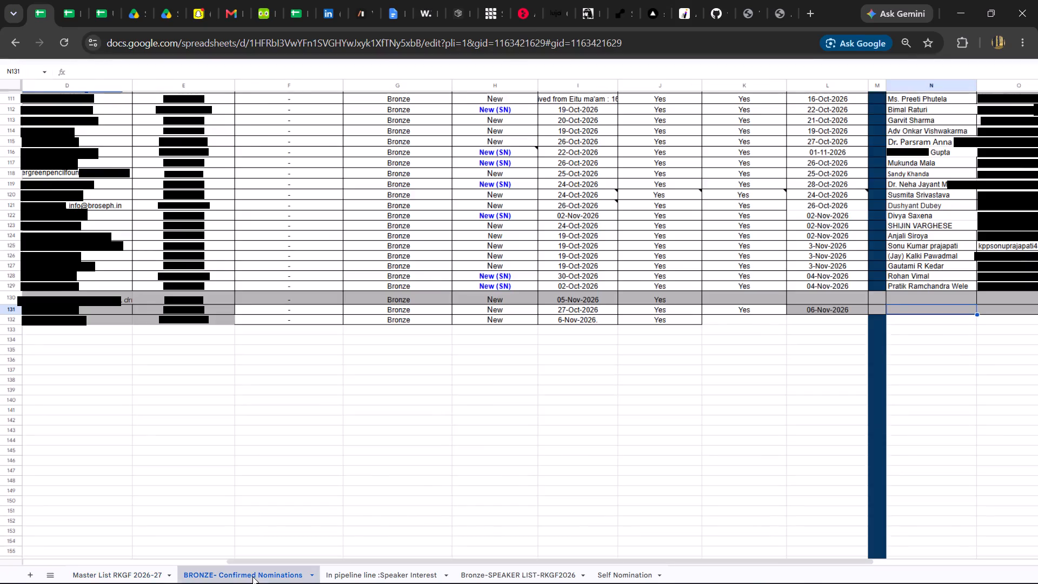
{"action": "scroll", "coordinate": [495, 359], "scroll_direction": "left", "scroll_amount": 6}
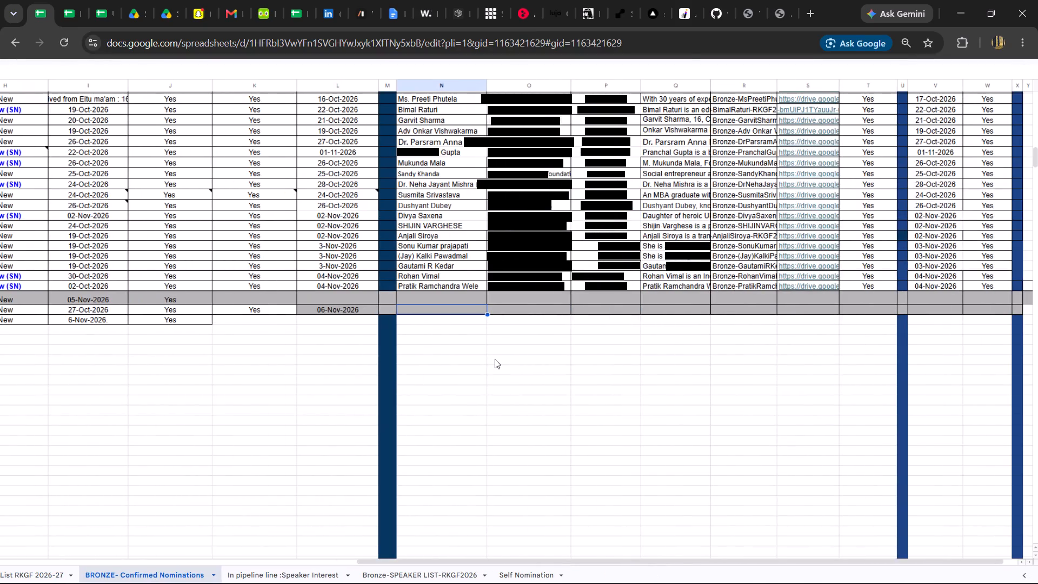
{"action": "key", "text": "ctrl+v"}
{"action": "scroll", "coordinate": [495, 359], "scroll_direction": "left", "scroll_amount": 2}
{"action": "left_click", "coordinate": [502, 412]}
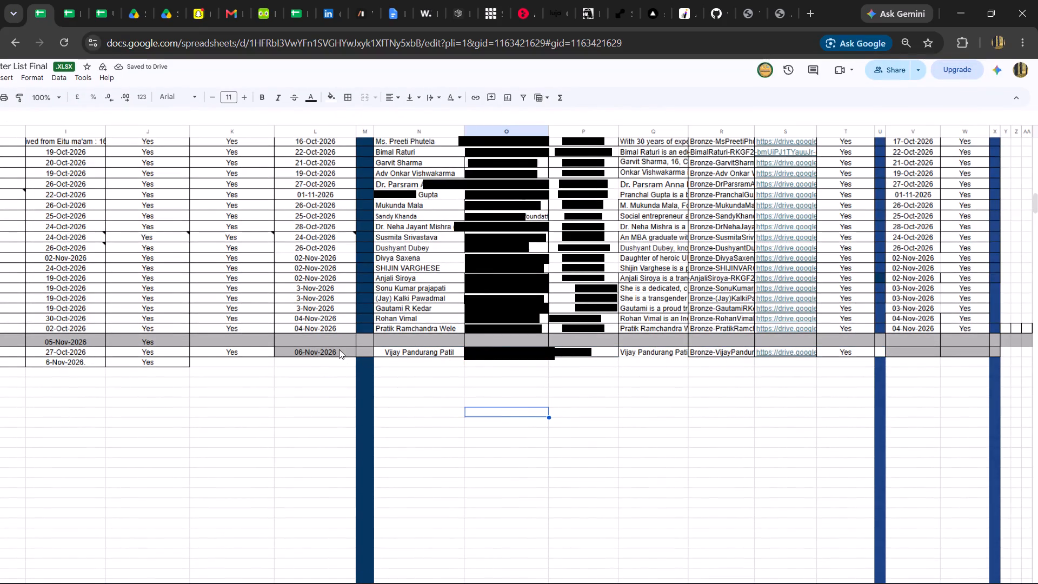
Enter 06-Nov-2026 in column V of row 131, the date cell after the citation details.
{"action": "scroll", "coordinate": [339, 349], "scroll_direction": "left", "scroll_amount": 3}
{"action": "left_click", "coordinate": [902, 351]}
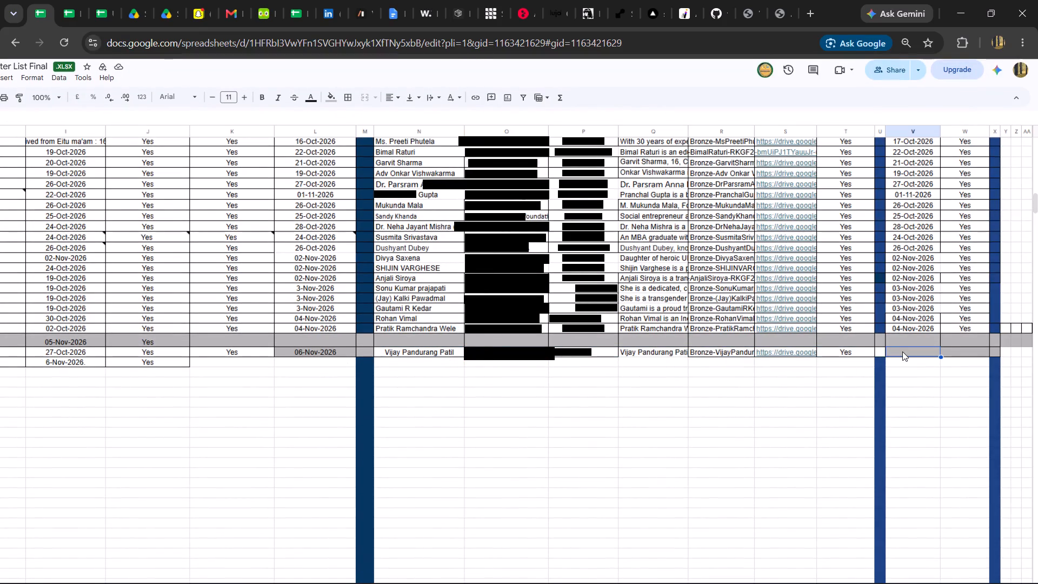
{"action": "type", "text": "06"}
{"action": "key", "text": "minus"}
{"action": "type", "text": "Nov-"}
{"action": "type", "text": "2026"}
{"action": "key", "text": "Right"}
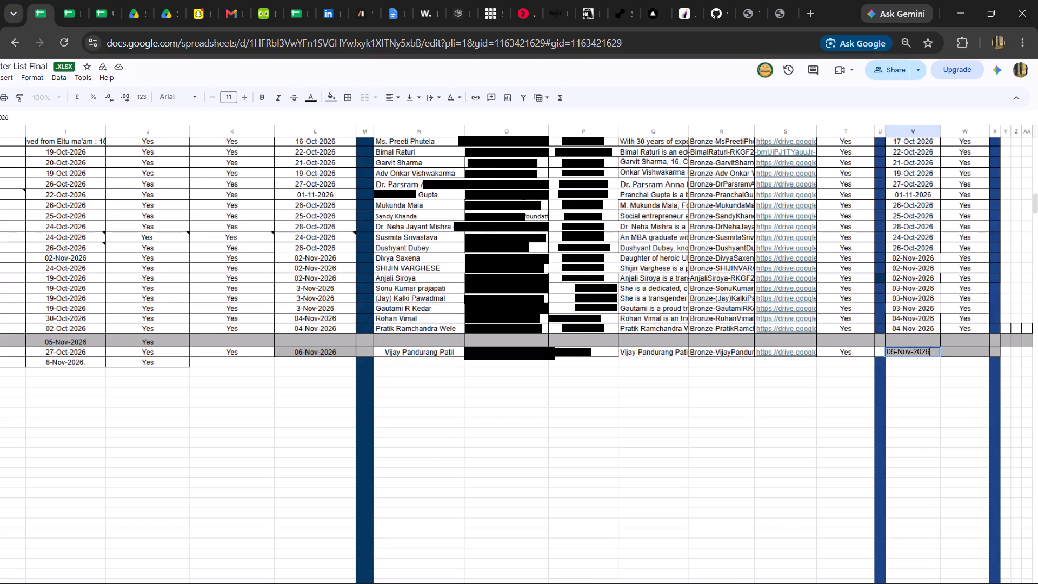
{"action": "key", "text": "Right"}
{"action": "key", "text": "Right"}
{"action": "key", "text": "Right"}
Enter Yes in column W of row 131, beside the date in column V.
{"action": "key", "text": "Left"}
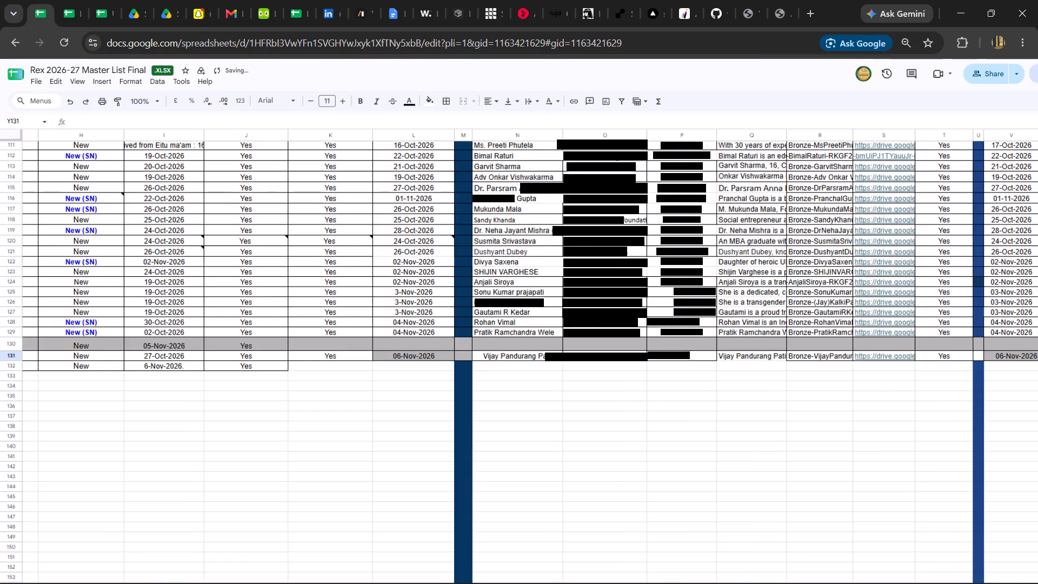
{"action": "key", "text": "Left"}
{"action": "scroll", "coordinate": [902, 351], "scroll_direction": "left", "scroll_amount": 4}
{"action": "left_click", "coordinate": [902, 351]}
{"action": "key", "text": "Left"}
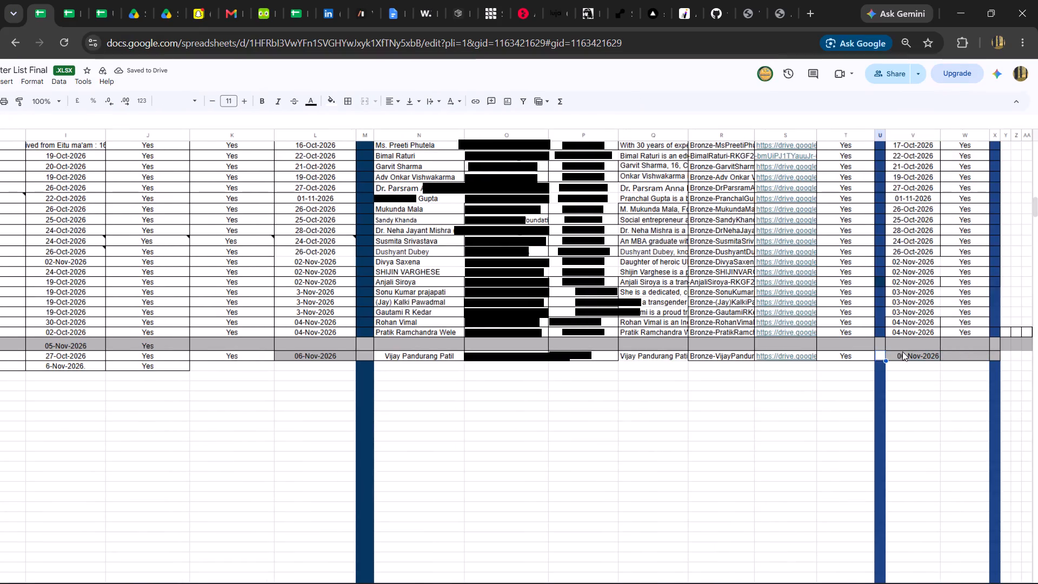
{"action": "key", "text": "Right"}
{"action": "key", "text": "Right"}
{"action": "type", "text": "Yes"}
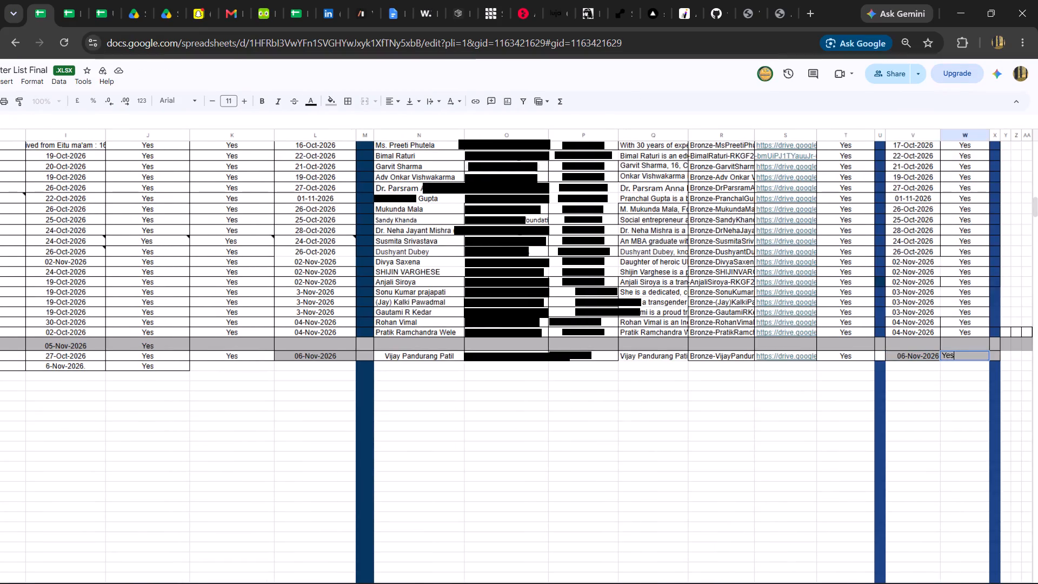
{"action": "key", "text": "Return"}
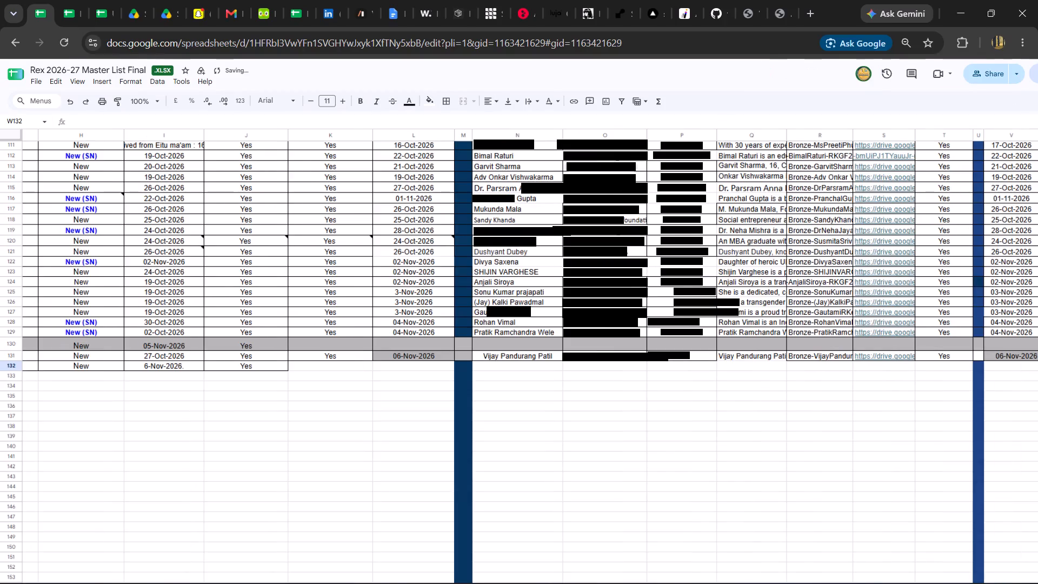
Change the grey fill of cells V131 and W131 to white.
{"action": "scroll", "coordinate": [902, 351], "scroll_direction": "left", "scroll_amount": 3}
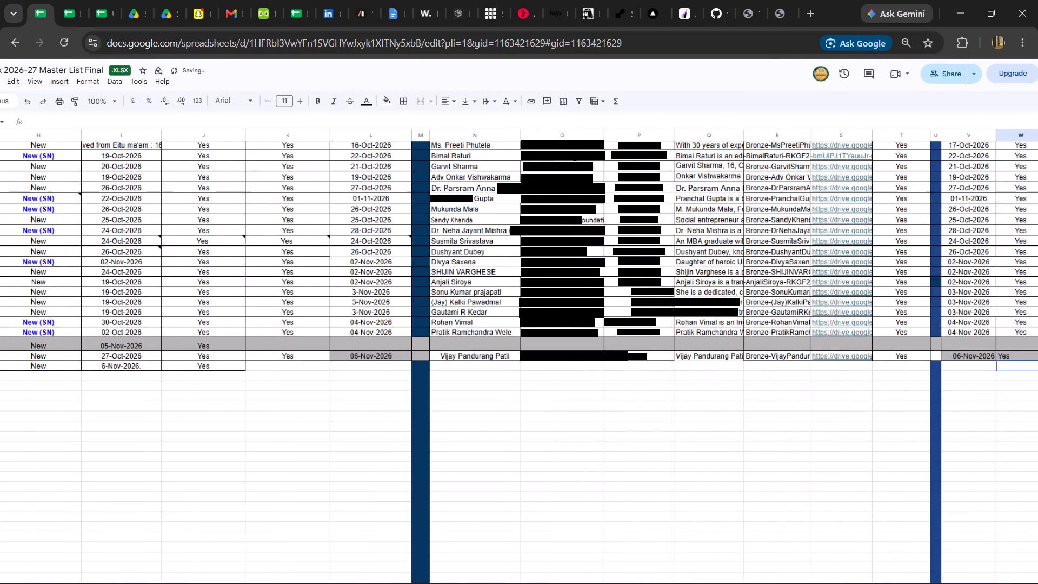
{"action": "key", "text": "Up"}
{"action": "key", "text": "shift+Left"}
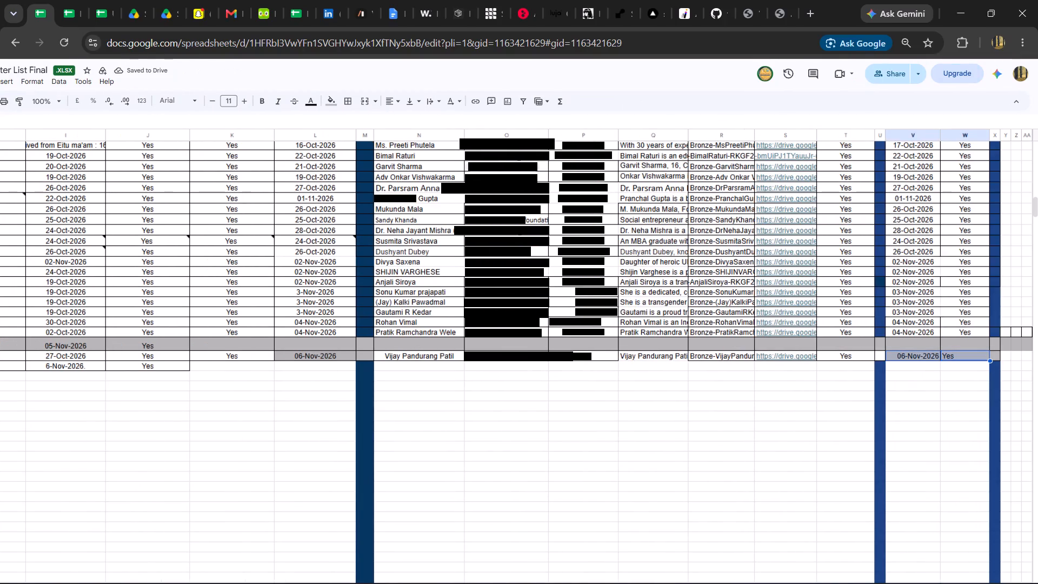
{"action": "left_click", "coordinate": [327, 105]}
{"action": "left_click", "coordinate": [425, 134]}
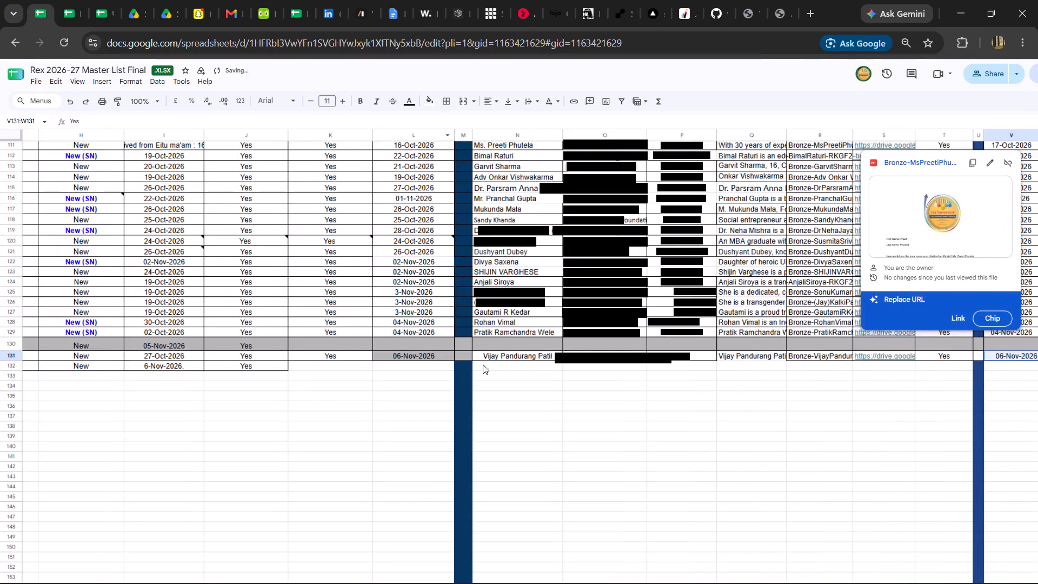
Set a white fill on cells L131 to N131, covering the date, the divider cell and the citation name.
{"action": "left_click", "coordinate": [484, 354]}
{"action": "key", "text": "shift+Left"}
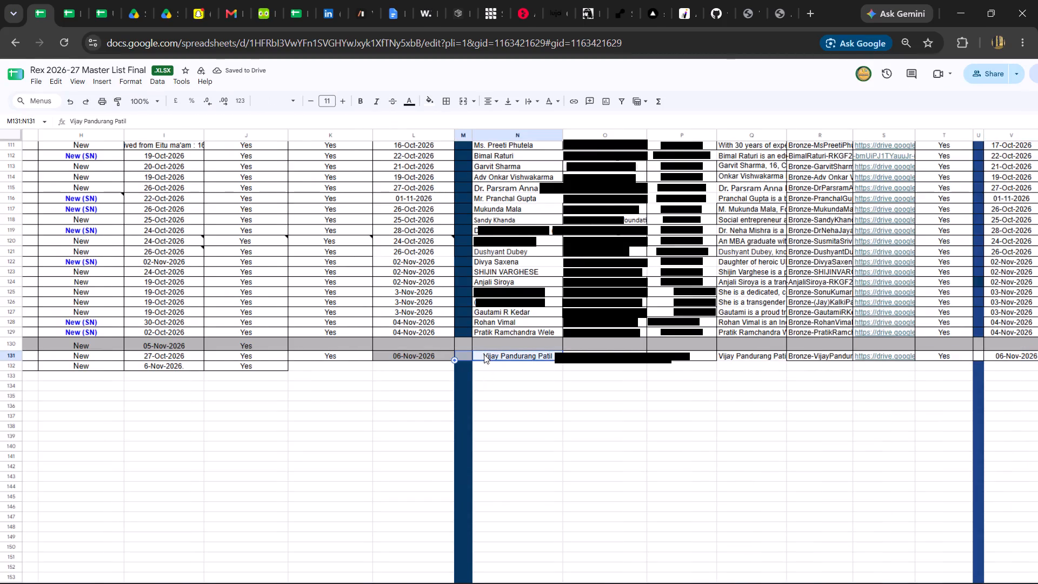
{"action": "key", "text": "shift+Left"}
{"action": "left_click", "coordinate": [432, 103]}
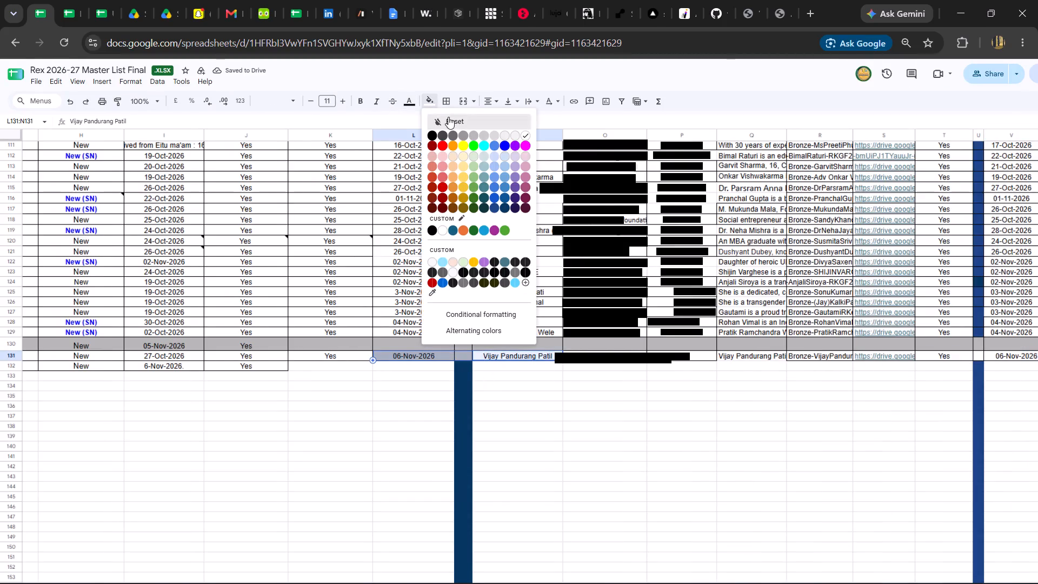
{"action": "left_click", "coordinate": [521, 137]}
Change the grey fill of the nominee's leading cells A131 to E131 to white.
{"action": "scroll", "coordinate": [252, 351], "scroll_direction": "right", "scroll_amount": 5}
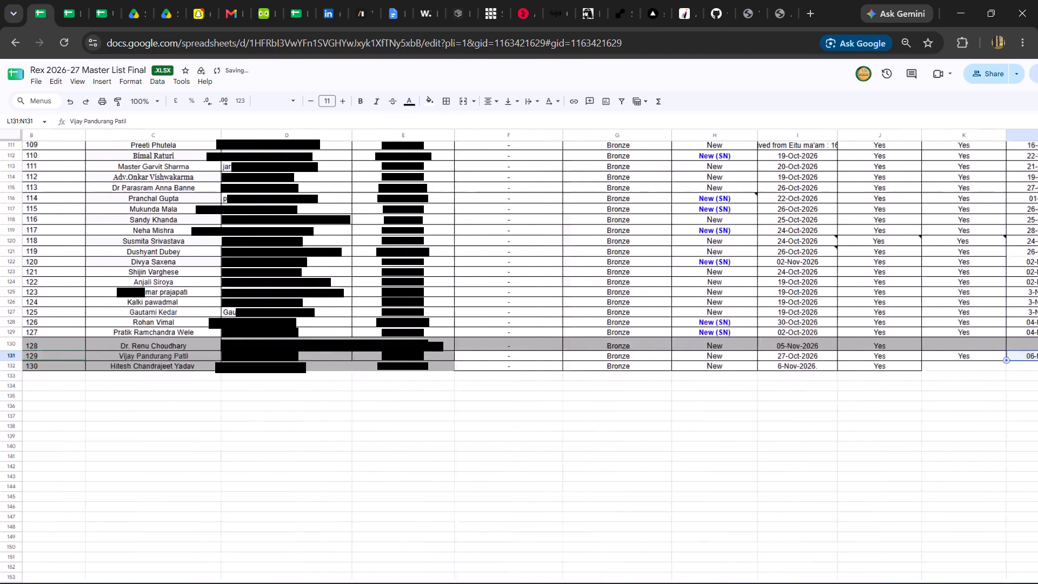
{"action": "left_click_drag", "start_coordinate": [471, 358], "coordinate": [95, 349]}
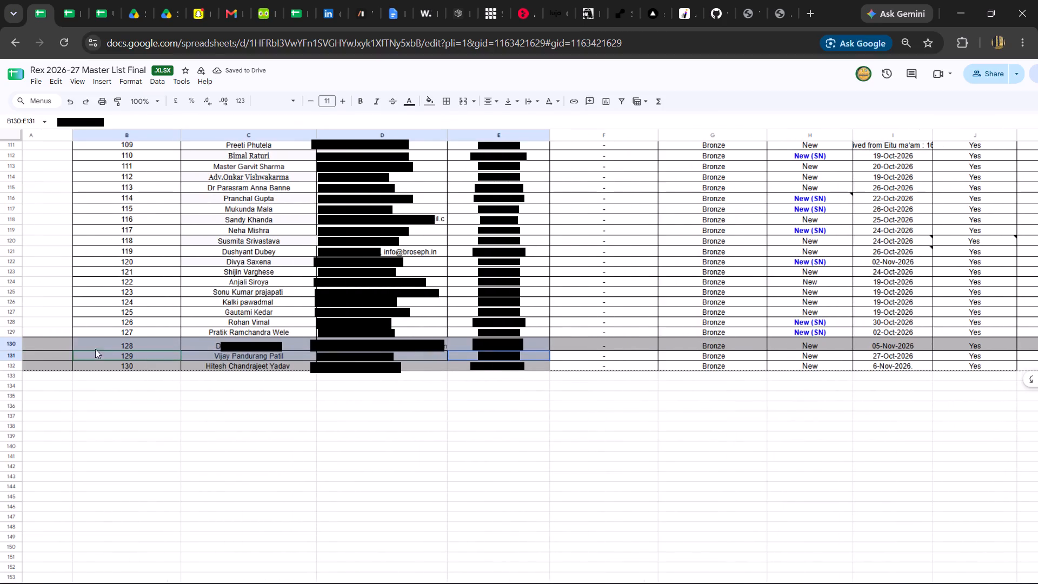
{"action": "left_click_drag", "start_coordinate": [95, 349], "coordinate": [59, 354]}
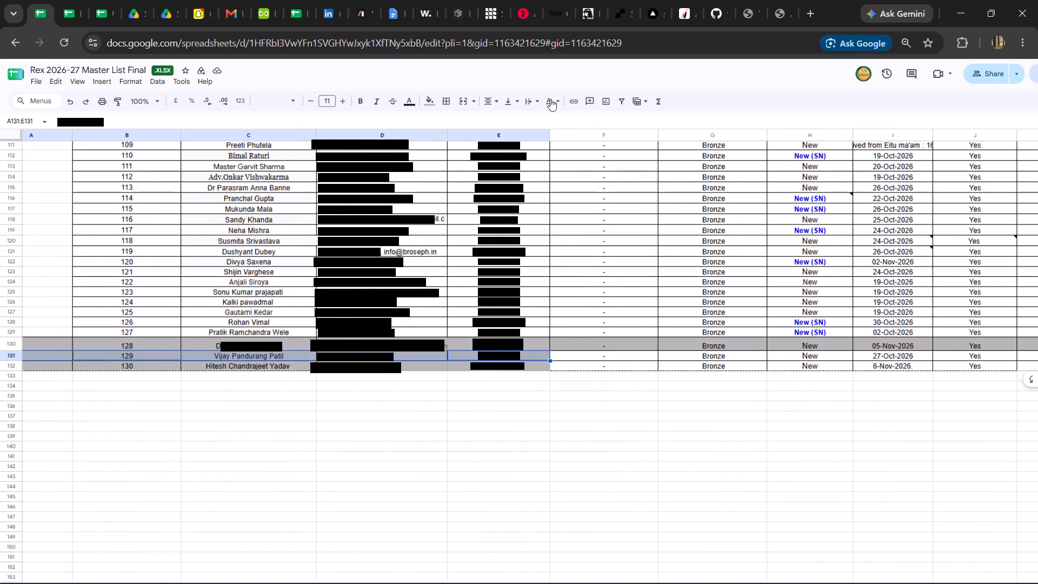
{"action": "left_click", "coordinate": [431, 103]}
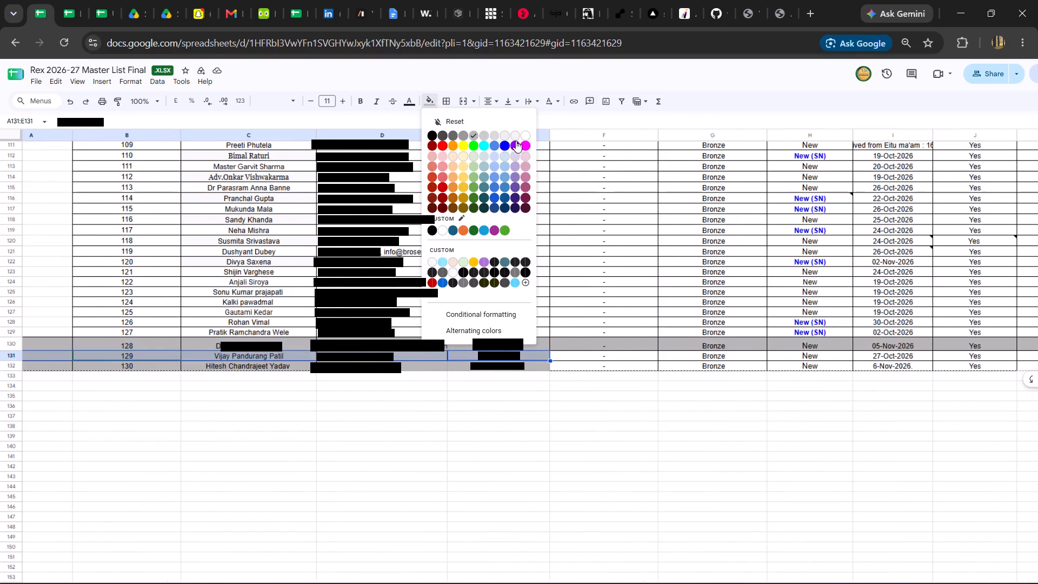
{"action": "left_click", "coordinate": [522, 135]}
{"action": "left_click", "coordinate": [528, 485]}
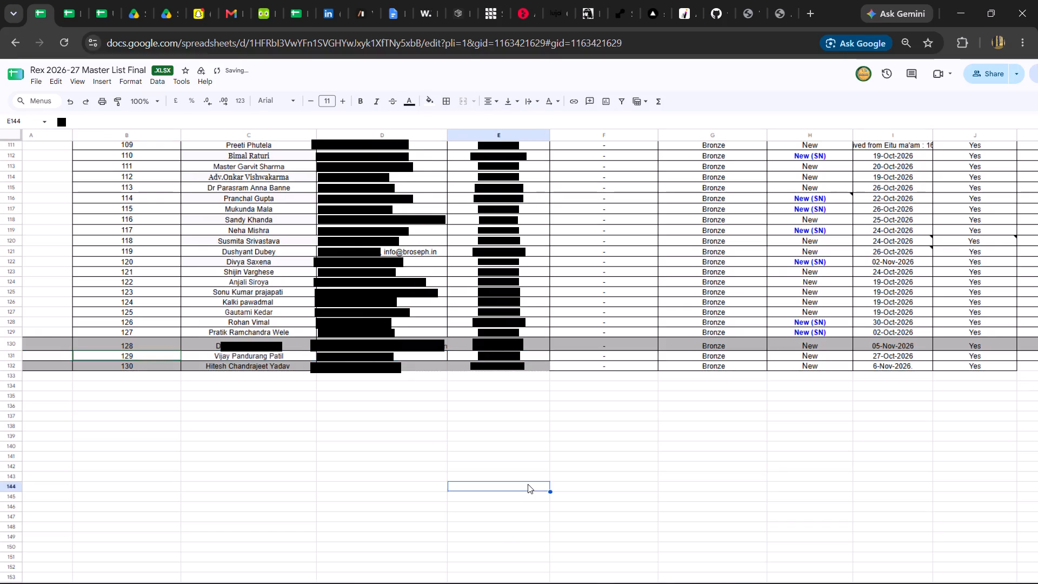
Review row 131 across all its columns, and glance at the nominee's RKGF2026 answers document.
{"action": "scroll", "coordinate": [528, 484], "scroll_direction": "left", "scroll_amount": 5}
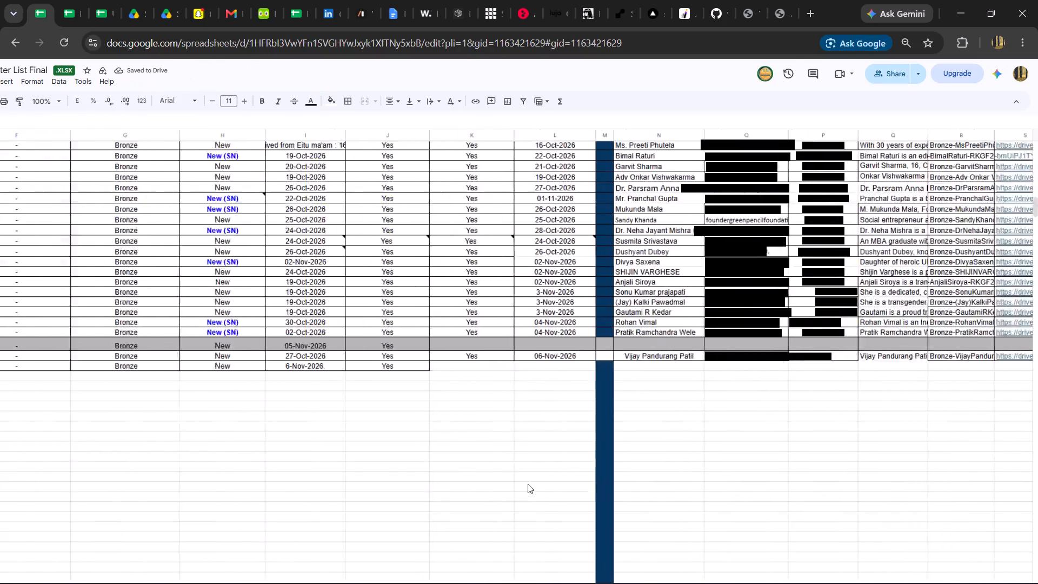
{"action": "scroll", "coordinate": [528, 484], "scroll_direction": "left", "scroll_amount": 1}
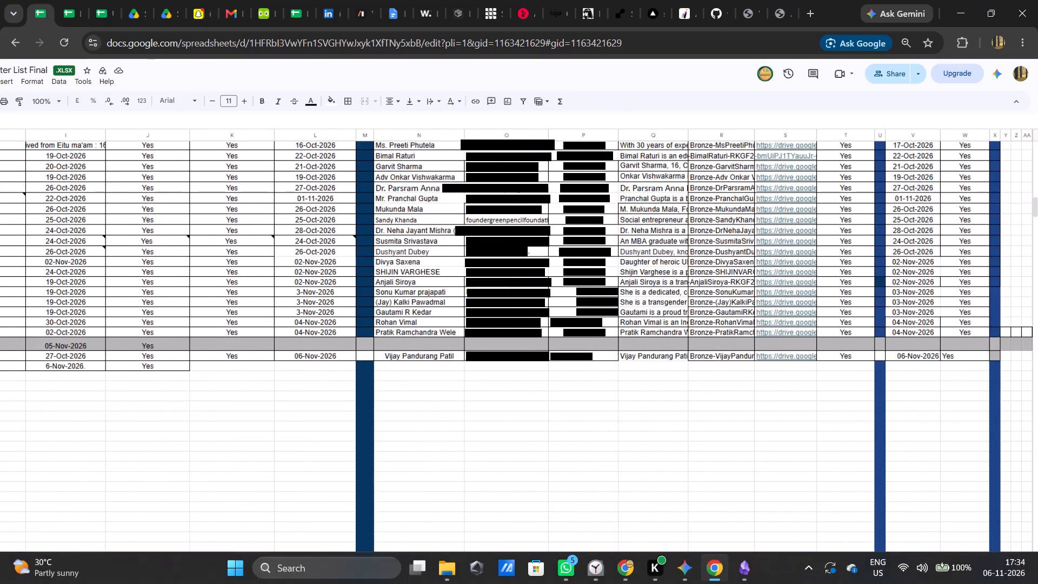
{"action": "scroll", "coordinate": [454, 425], "scroll_direction": "right", "scroll_amount": 5}
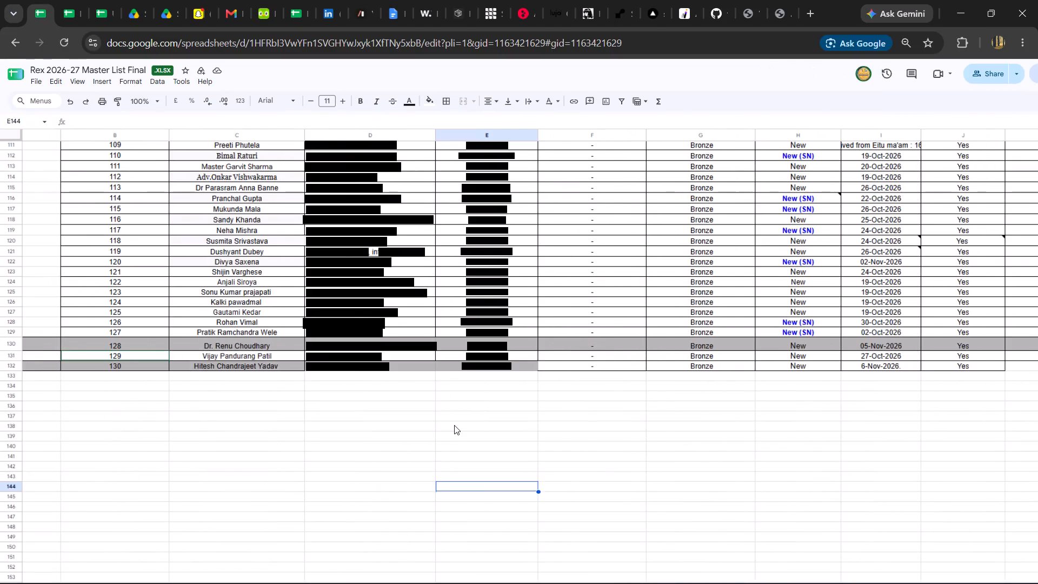
{"action": "scroll", "coordinate": [454, 425], "scroll_direction": "left", "scroll_amount": 5}
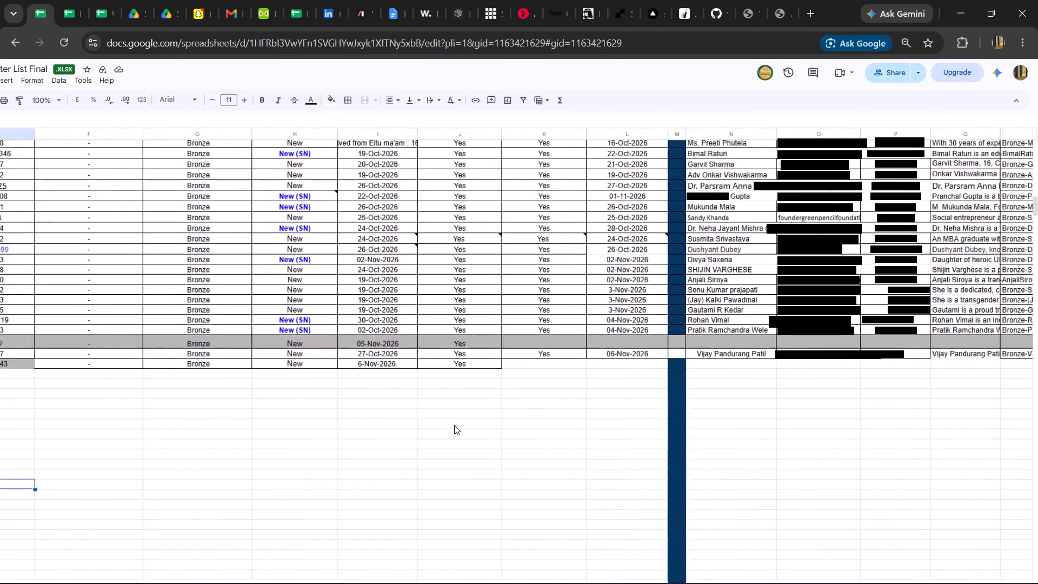
{"action": "scroll", "coordinate": [454, 425], "scroll_direction": "right", "scroll_amount": 4}
{"action": "key", "text": "alt+Tab"}
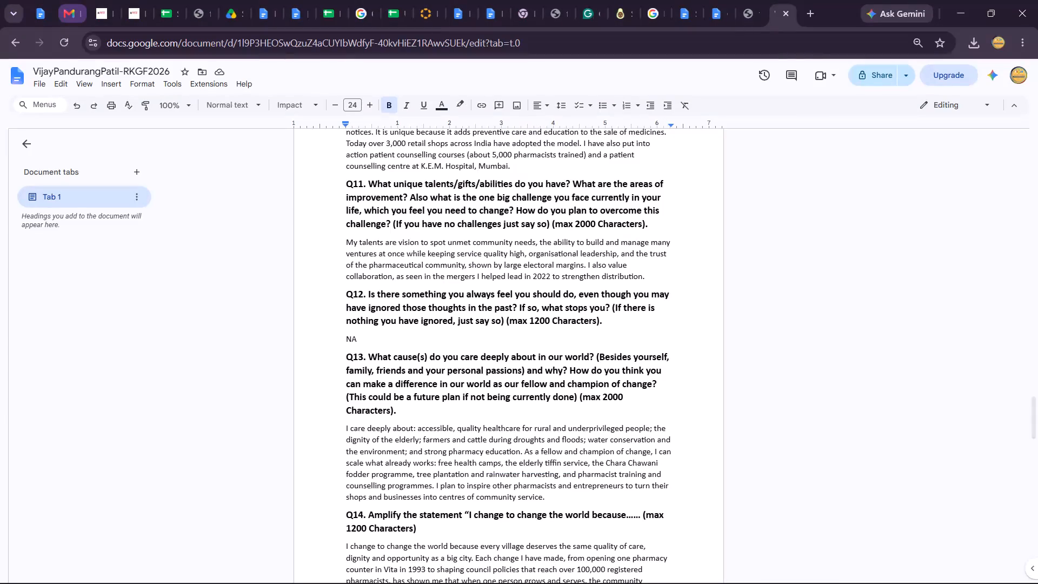
{"action": "scroll", "coordinate": [454, 425], "scroll_direction": "up", "scroll_amount": 14}
{"action": "key", "text": "alt+Tab"}
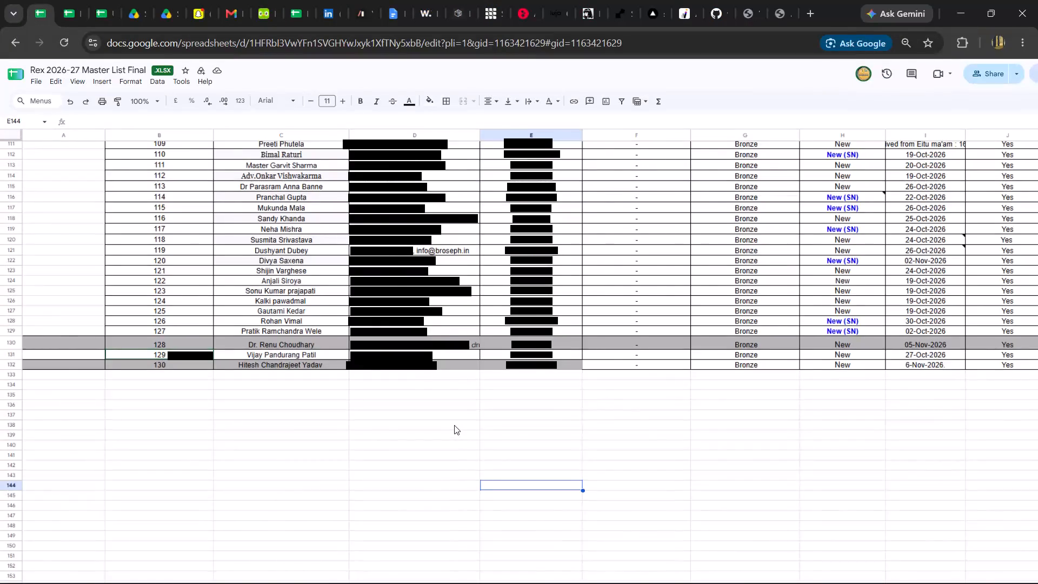
{"action": "scroll", "coordinate": [454, 425], "scroll_direction": "left", "scroll_amount": 2}
{"action": "scroll", "coordinate": [454, 425], "scroll_direction": "right", "scroll_amount": 3}
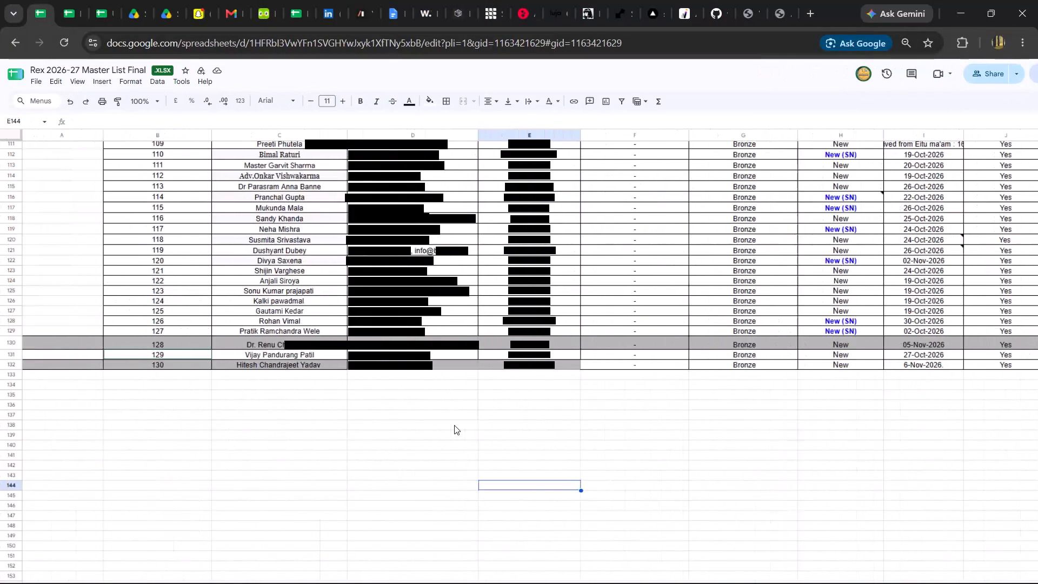
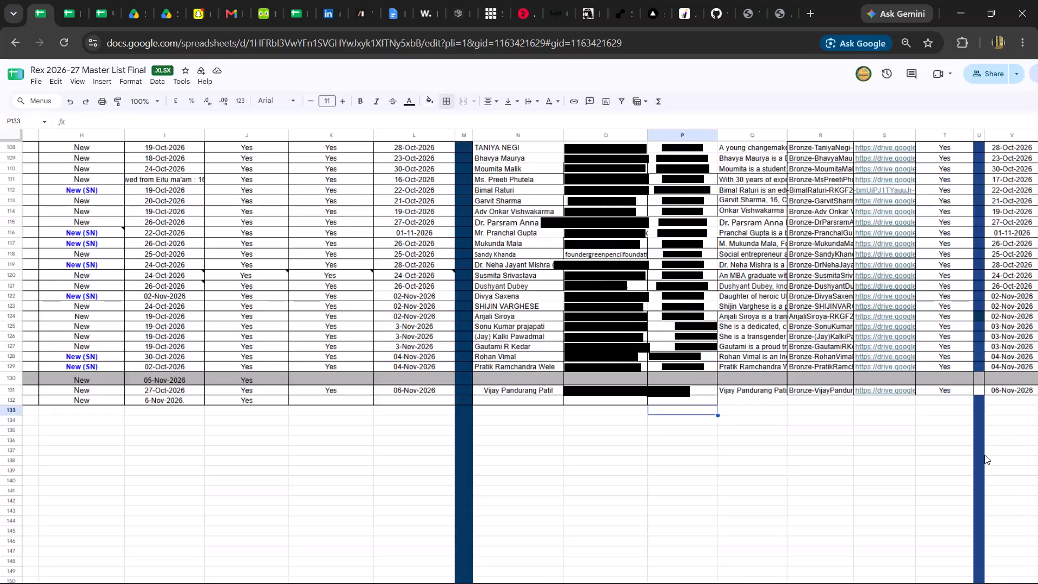
Review row 131 back to its first column, and check the leading cells of row 132 up to the phone number in E132.
{"action": "key", "text": "Up"}
{"action": "key", "text": "Up"}
{"action": "key", "text": "Left"}
{"action": "key", "text": "Left"}
{"action": "key", "text": "Left"}
{"action": "key", "text": "Left"}
{"action": "key", "text": "Left"}
{"action": "key", "text": "Left"}
{"action": "key", "text": "Left"}
{"action": "key", "text": "Left"}
{"action": "key", "text": "Left"}
{"action": "key", "text": "Left"}
{"action": "key", "text": "Left"}
{"action": "key", "text": "Left"}
{"action": "key", "text": "Left"}
{"action": "key", "text": "Left"}
{"action": "key", "text": "Left"}
{"action": "key", "text": "Left"}
{"action": "key", "text": "Left"}
{"action": "key", "text": "Left"}
{"action": "key", "text": "Left"}
{"action": "key", "text": "Left"}
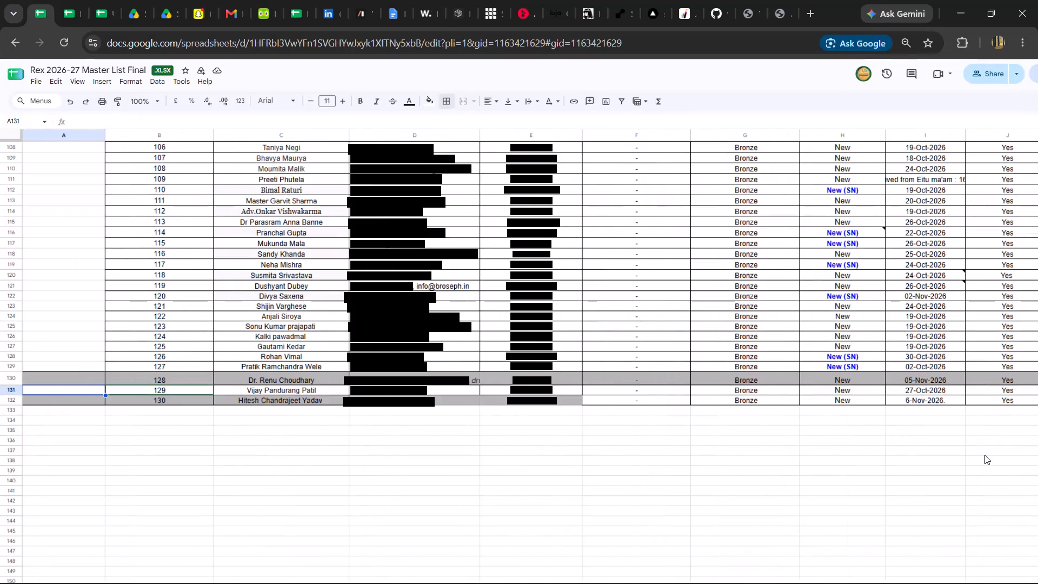
{"action": "key", "text": "Right"}
{"action": "key", "text": "Right"}
{"action": "key", "text": "Right"}
{"action": "key", "text": "Right"}
{"action": "key", "text": "Right"}
{"action": "key", "text": "Down"}
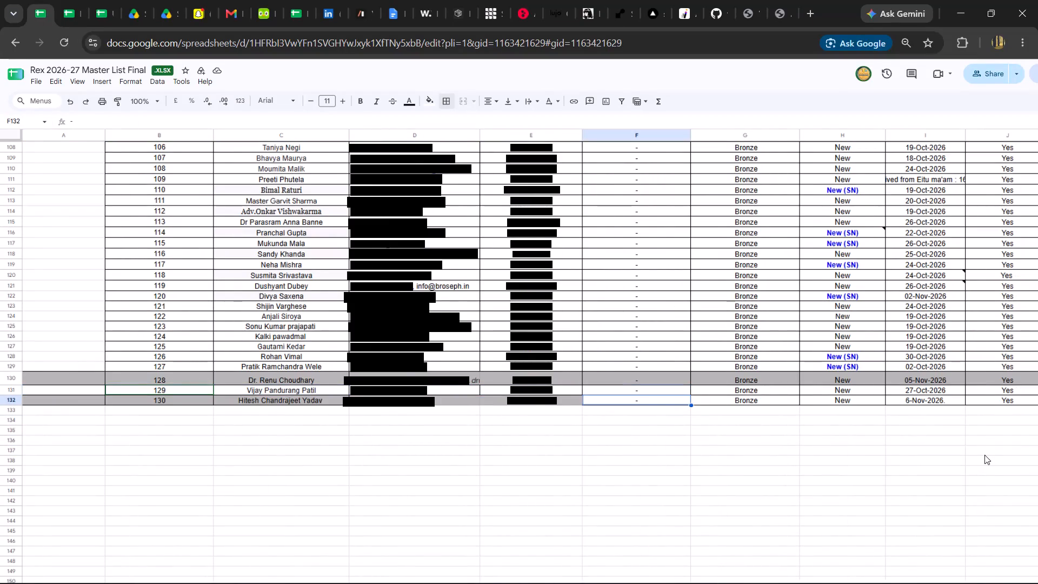
{"action": "key", "text": "Left"}
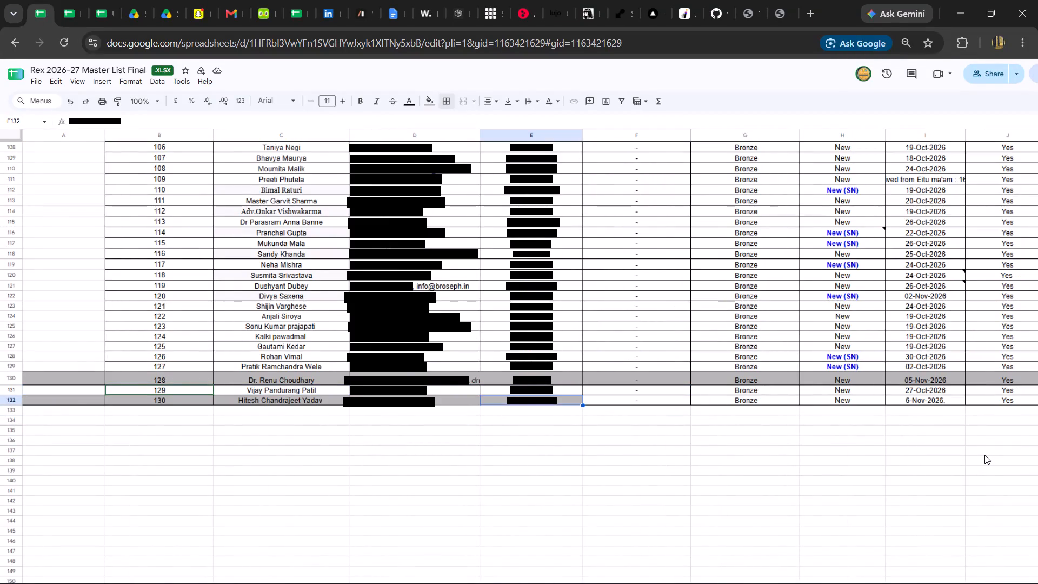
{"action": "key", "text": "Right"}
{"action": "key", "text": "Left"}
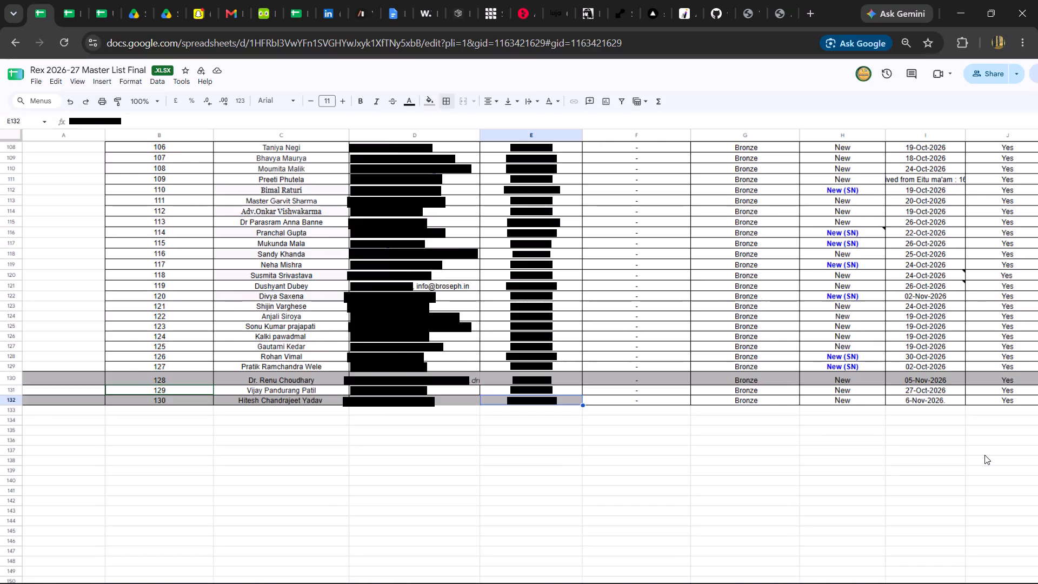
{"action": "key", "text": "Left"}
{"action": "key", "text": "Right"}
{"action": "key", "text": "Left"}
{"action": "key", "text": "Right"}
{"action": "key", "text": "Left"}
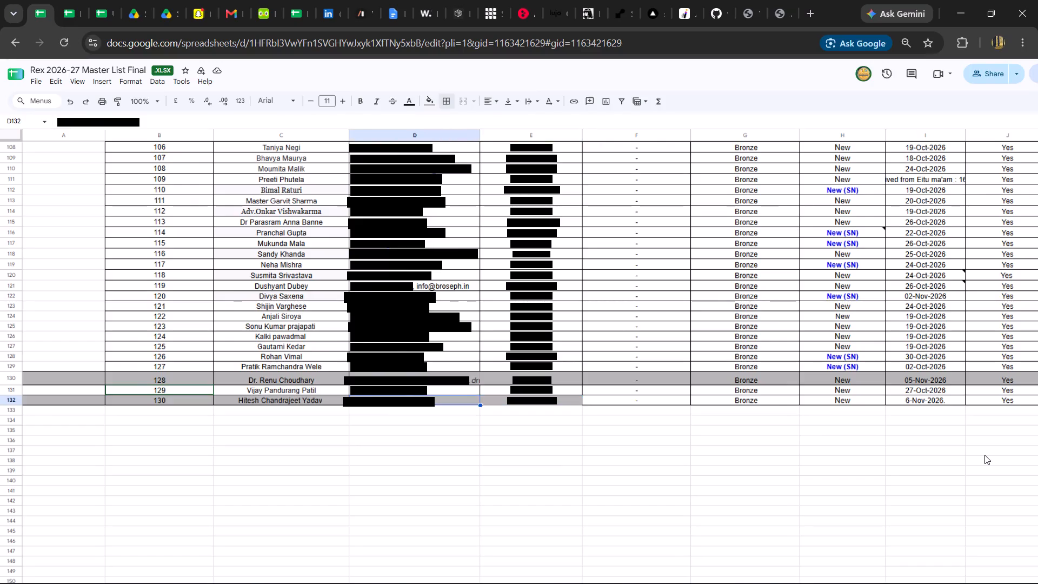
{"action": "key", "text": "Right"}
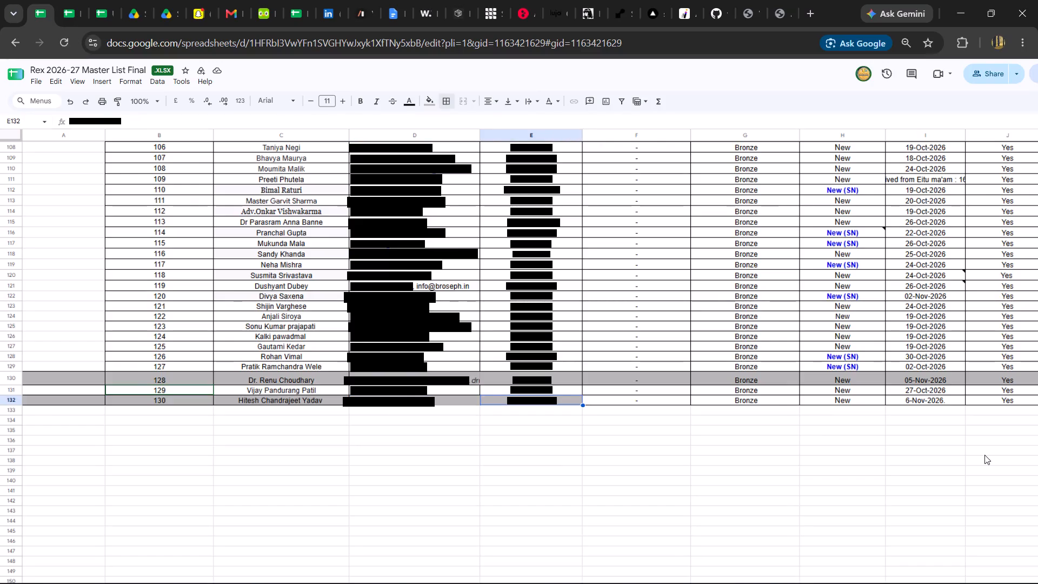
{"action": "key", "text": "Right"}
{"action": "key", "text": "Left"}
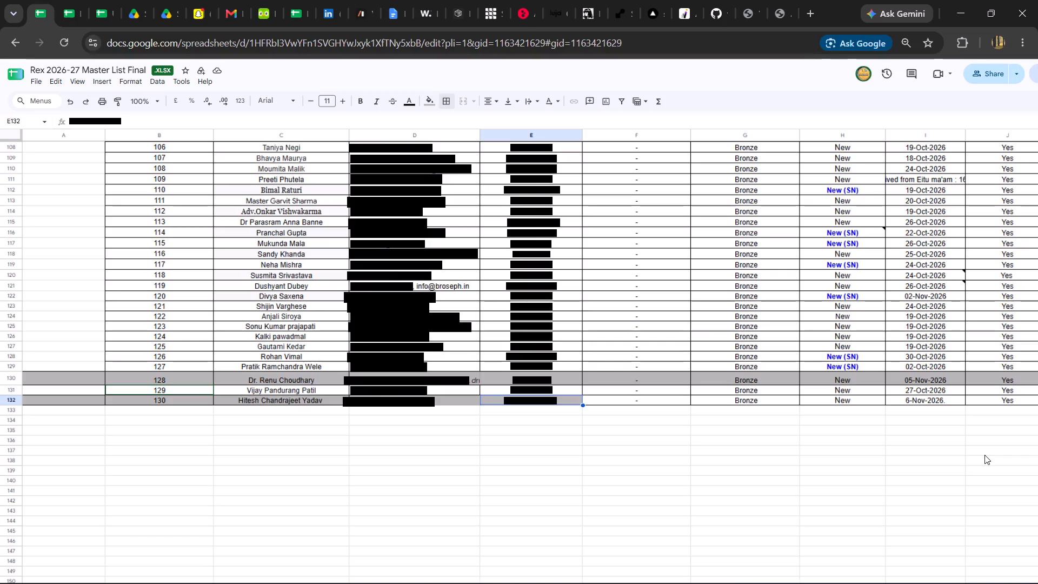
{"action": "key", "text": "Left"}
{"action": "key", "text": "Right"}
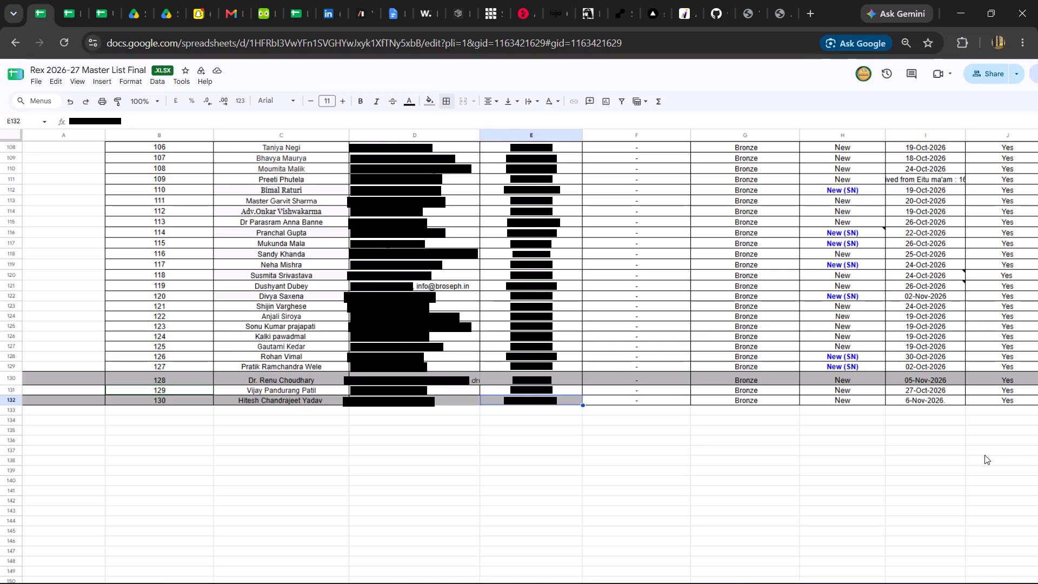
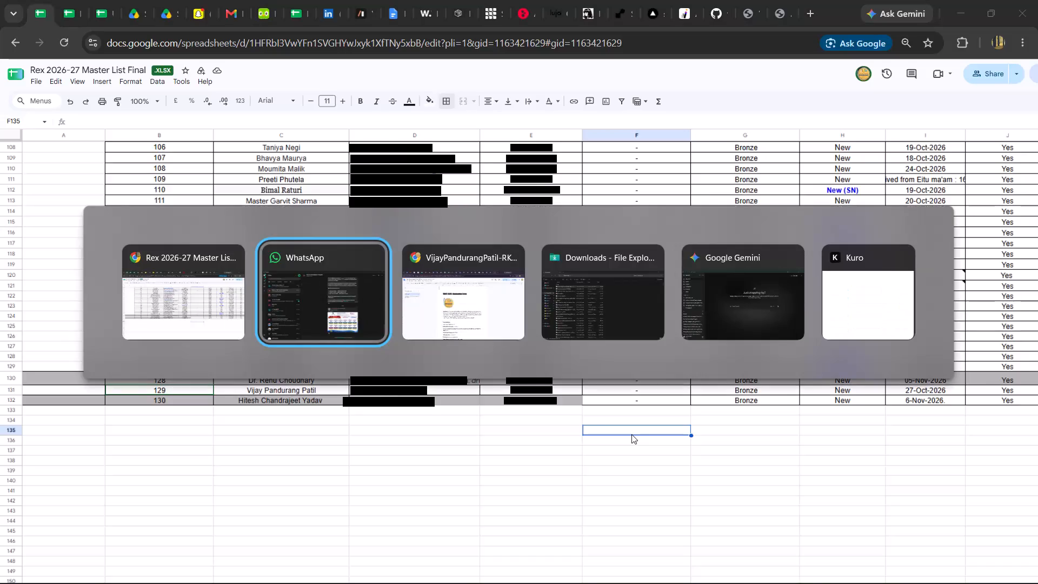
Switch to the row 131 nominee's RKGF2026 nomination form document and return from it to the previous page.
{"action": "key", "text": "alt+Tab"}
{"action": "scroll", "coordinate": [416, 177], "scroll_direction": "right", "scroll_amount": 3}
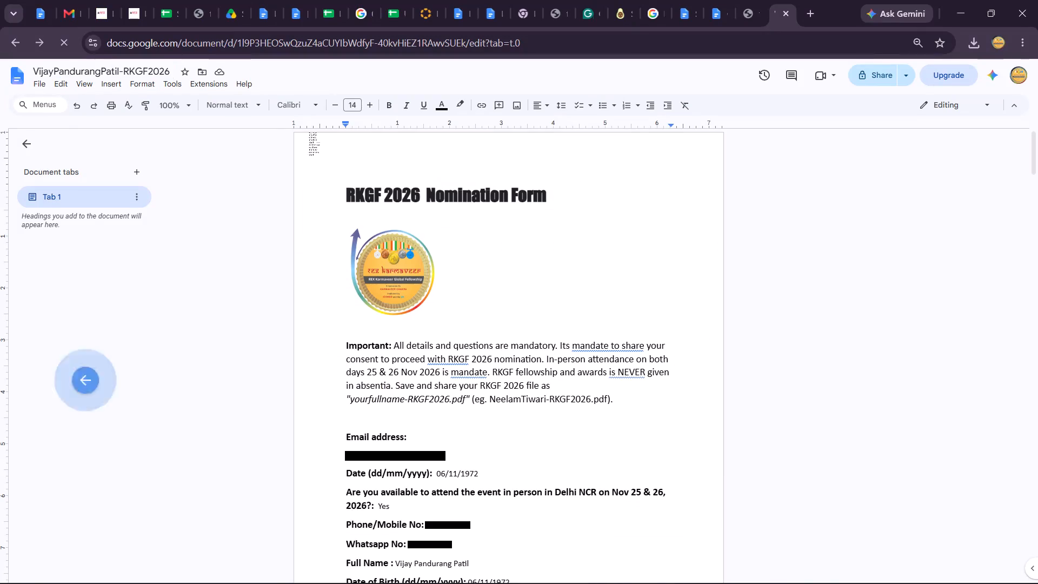